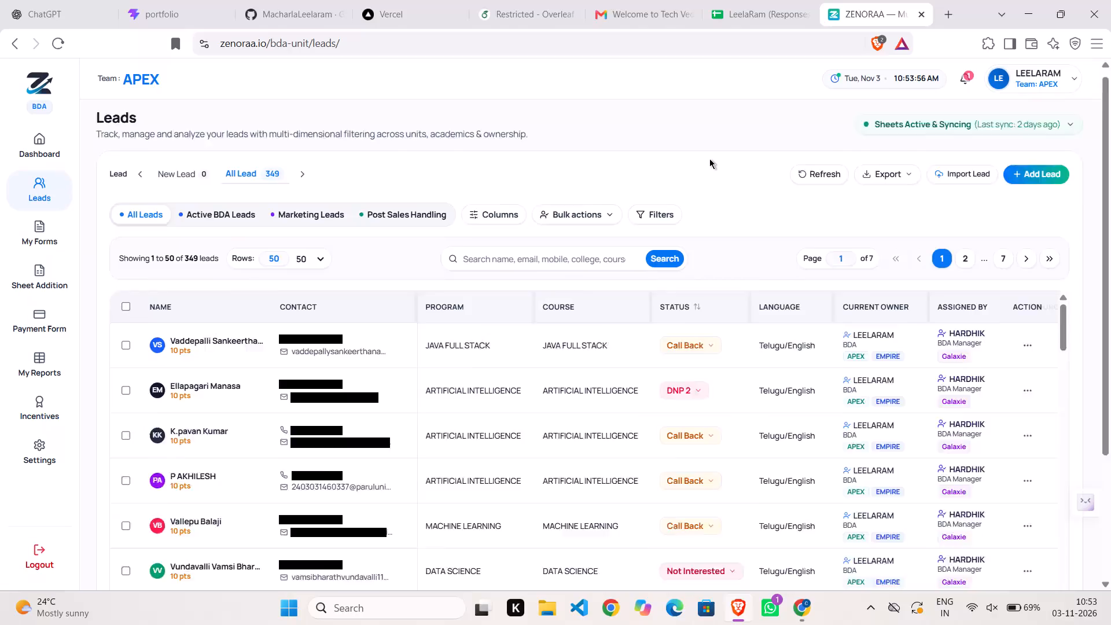
# Look through the first page of all leads, examining each lead's course, status, language and assignment.
pyautogui.scroll(-1, 709, 159)
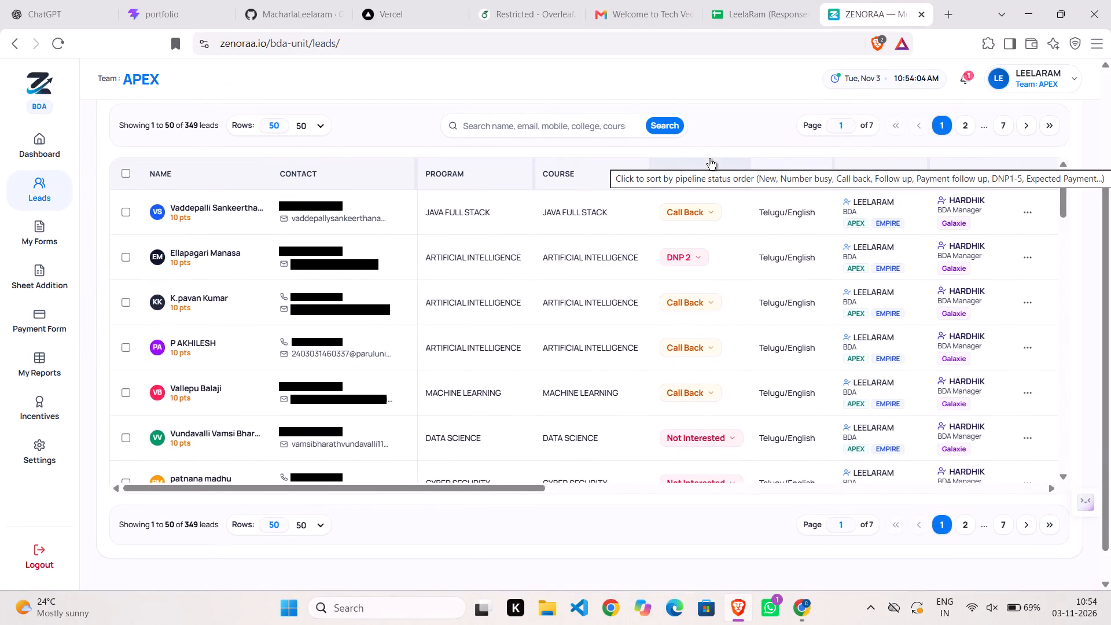
pyautogui.scroll(-3, 709, 159)
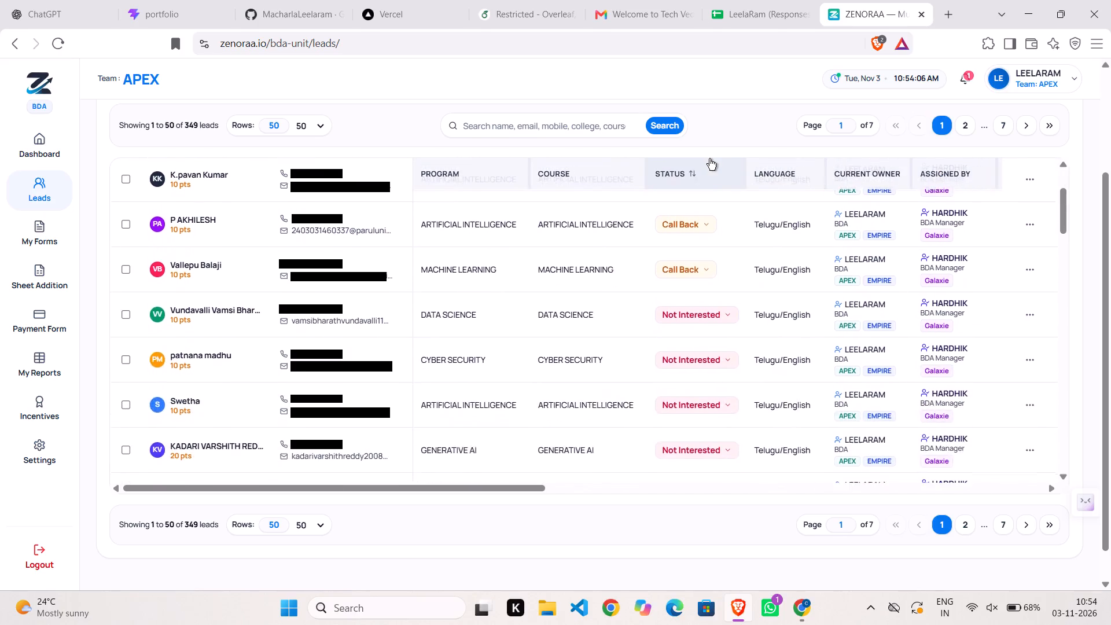
pyautogui.scroll(-3, 709, 159)
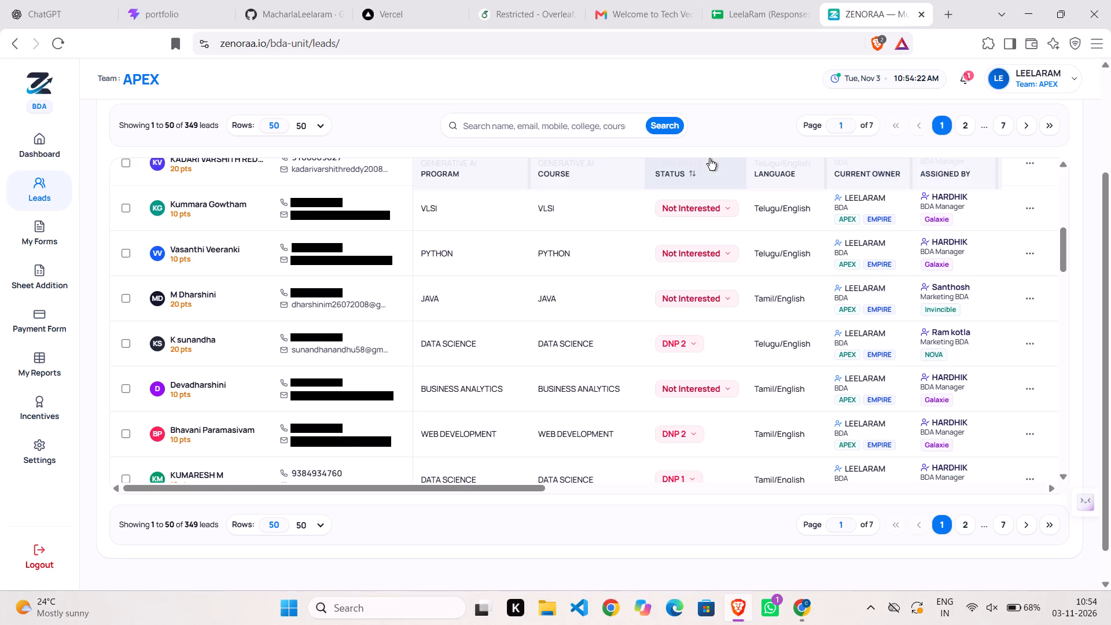
pyautogui.scroll(2, 709, 159)
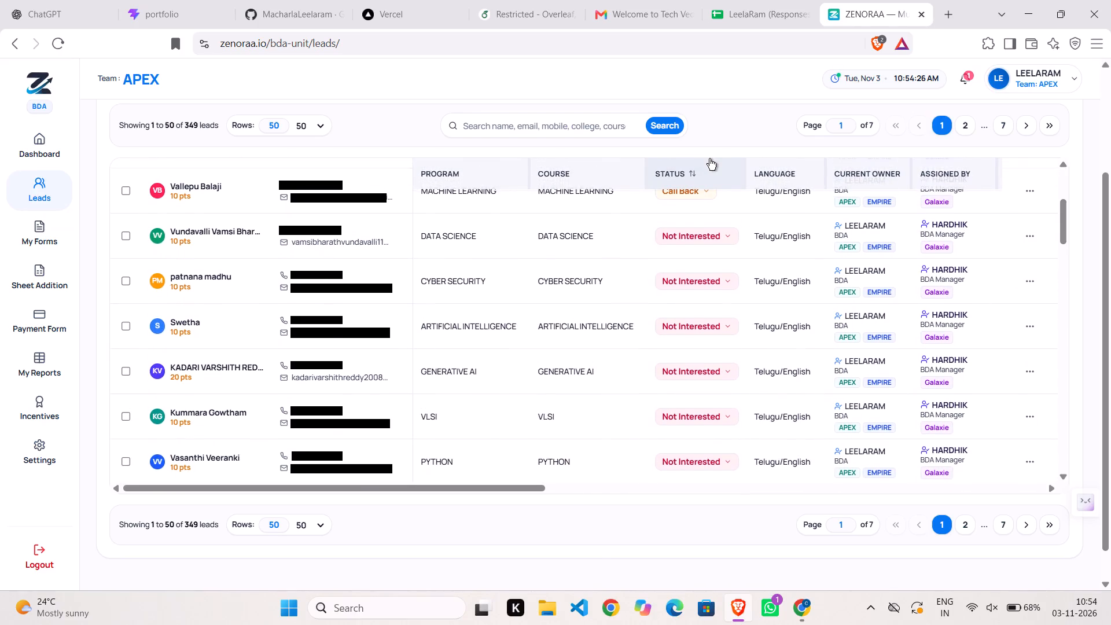
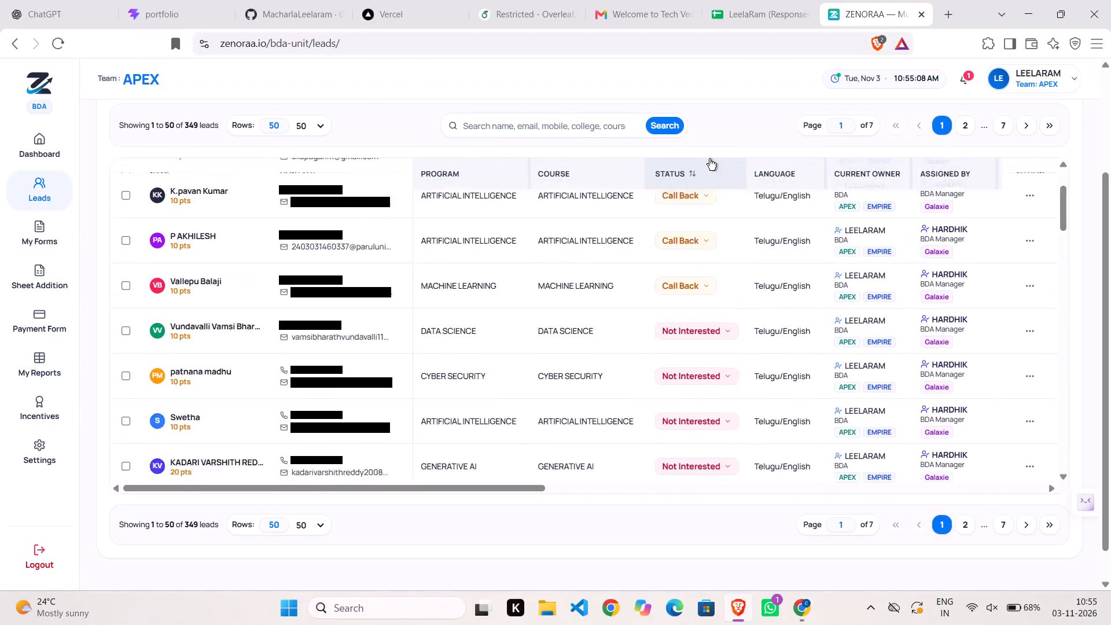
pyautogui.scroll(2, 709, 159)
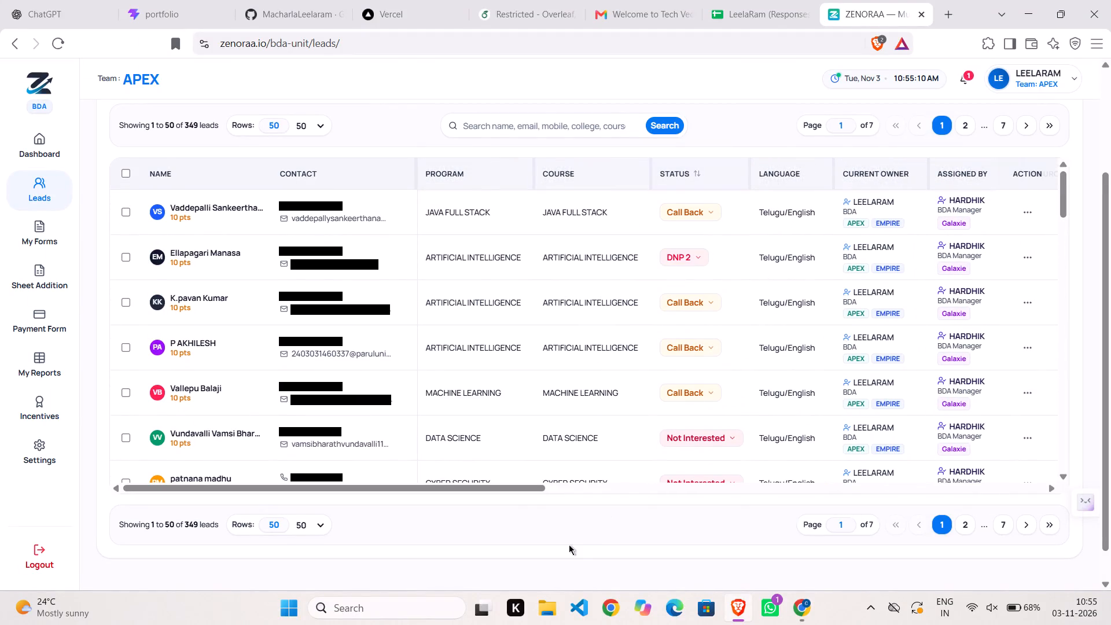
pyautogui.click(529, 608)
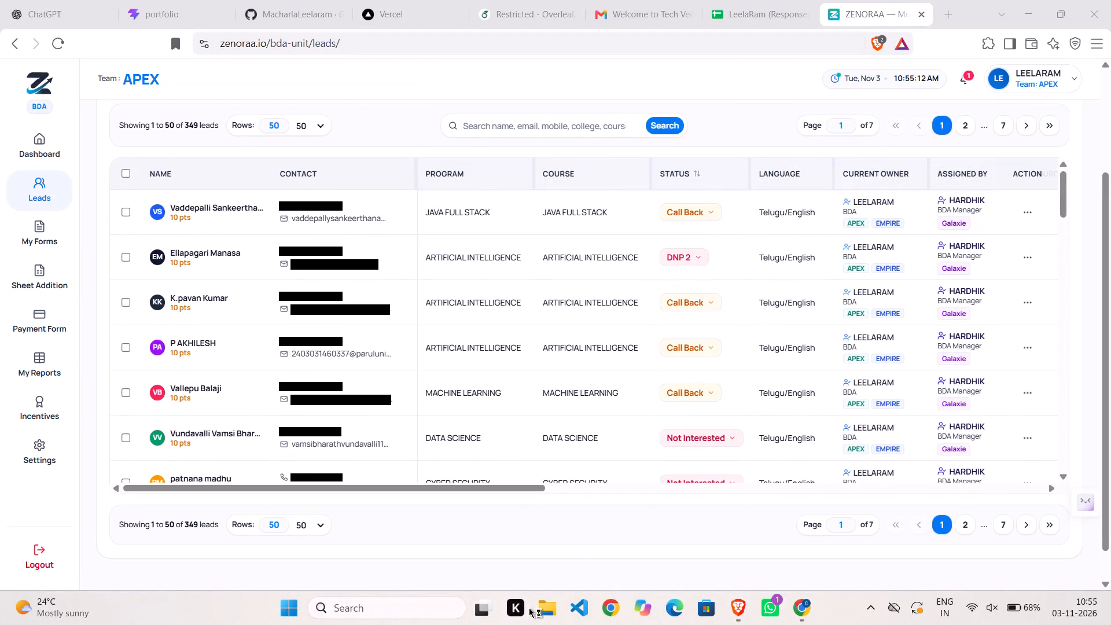
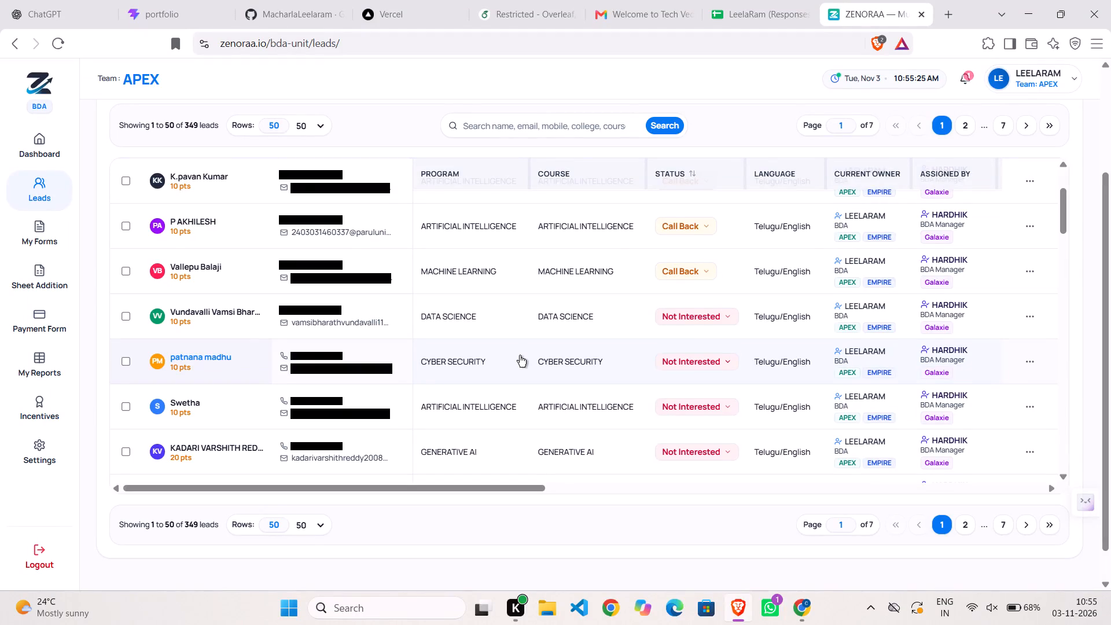
# Examine the programs, statuses, languages and assigning managers of the leads on the first page of the All Leads list.
pyautogui.scroll(-4, 517, 348)
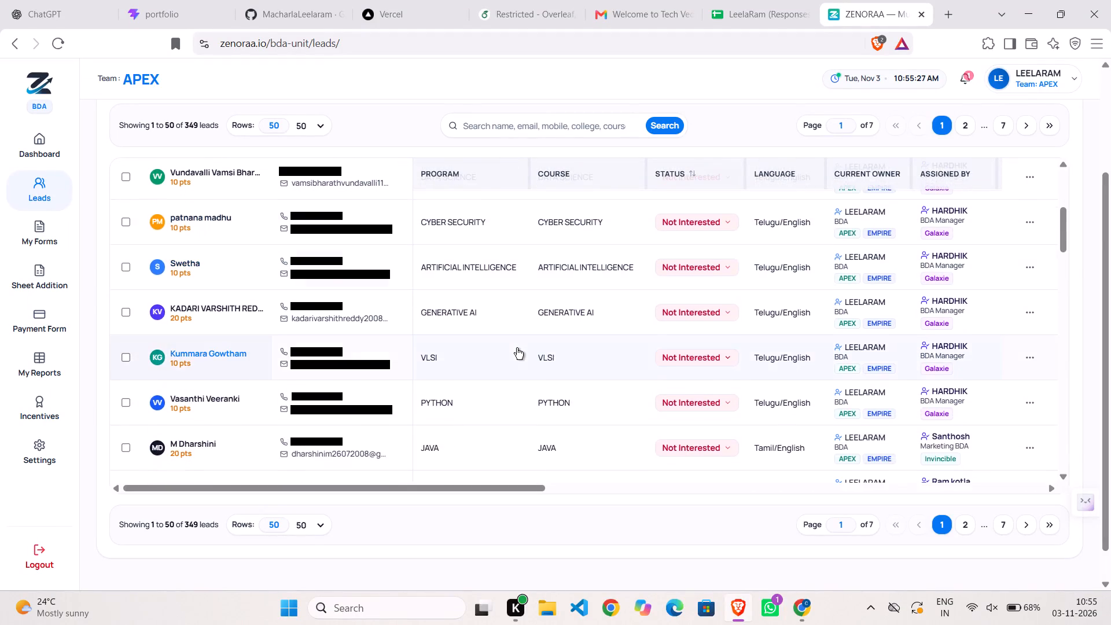
pyautogui.scroll(-6, 517, 348)
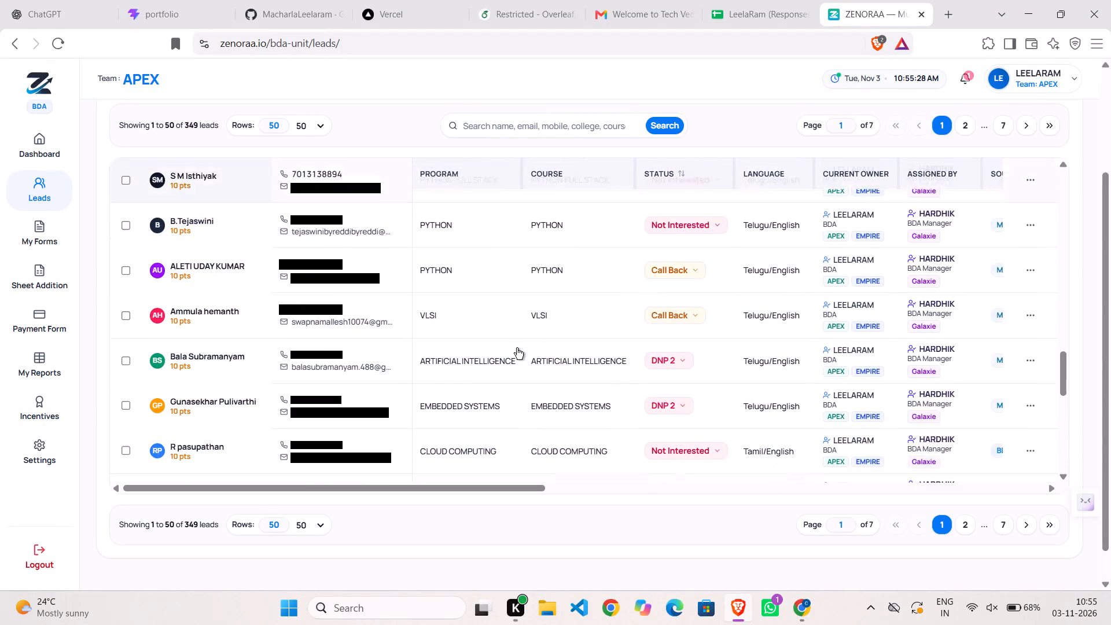
pyautogui.scroll(-4, 517, 348)
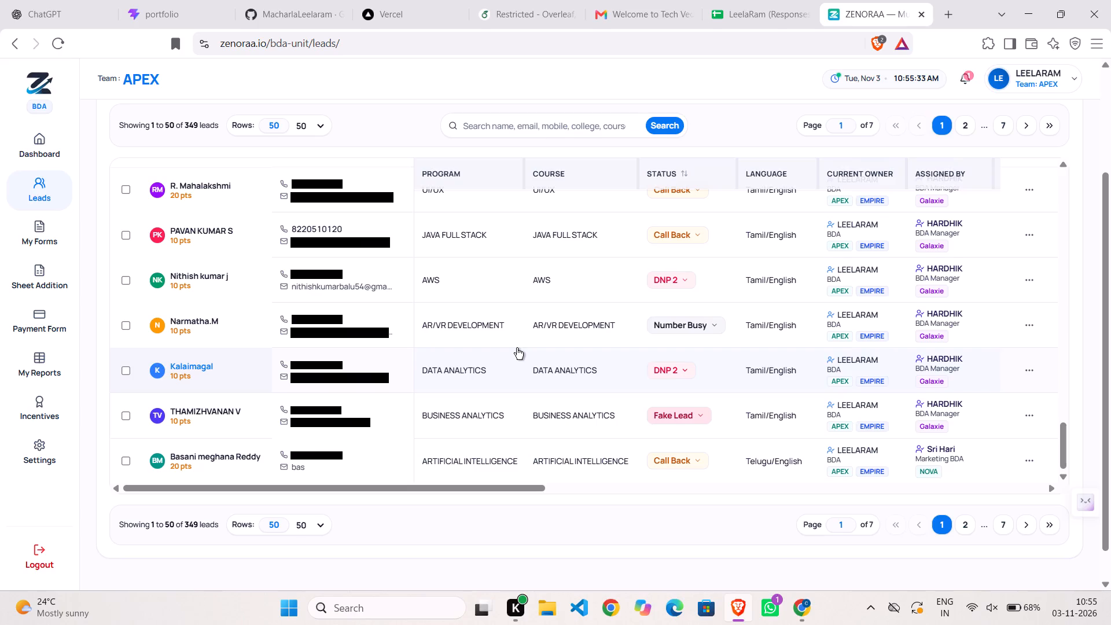
pyautogui.scroll(-2, 517, 348)
pyautogui.scroll(2, 517, 348)
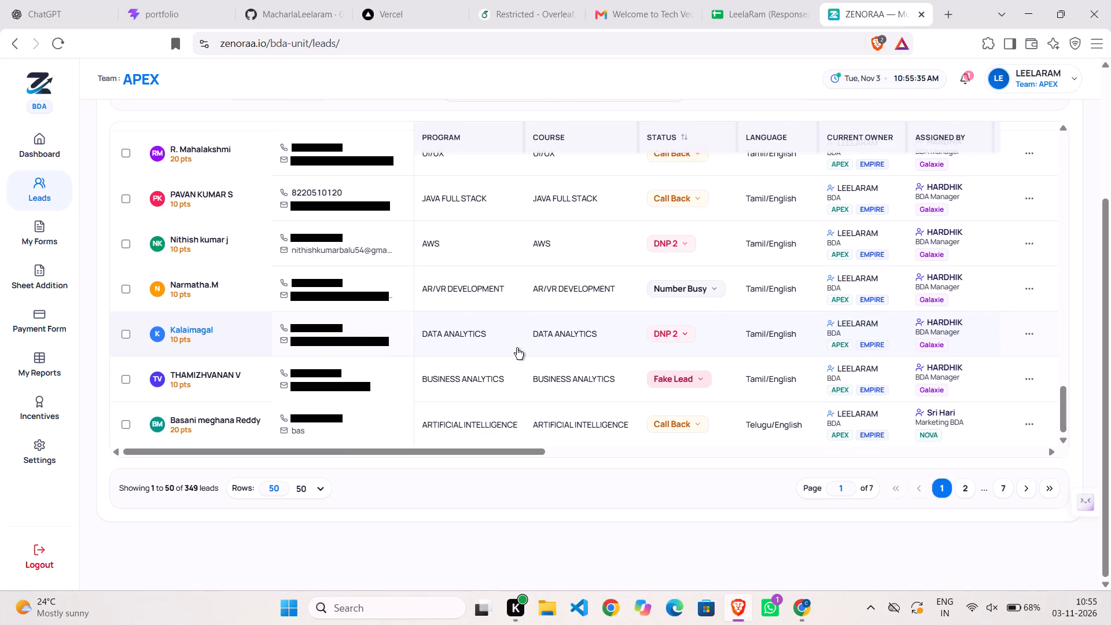
pyautogui.scroll(3, 517, 348)
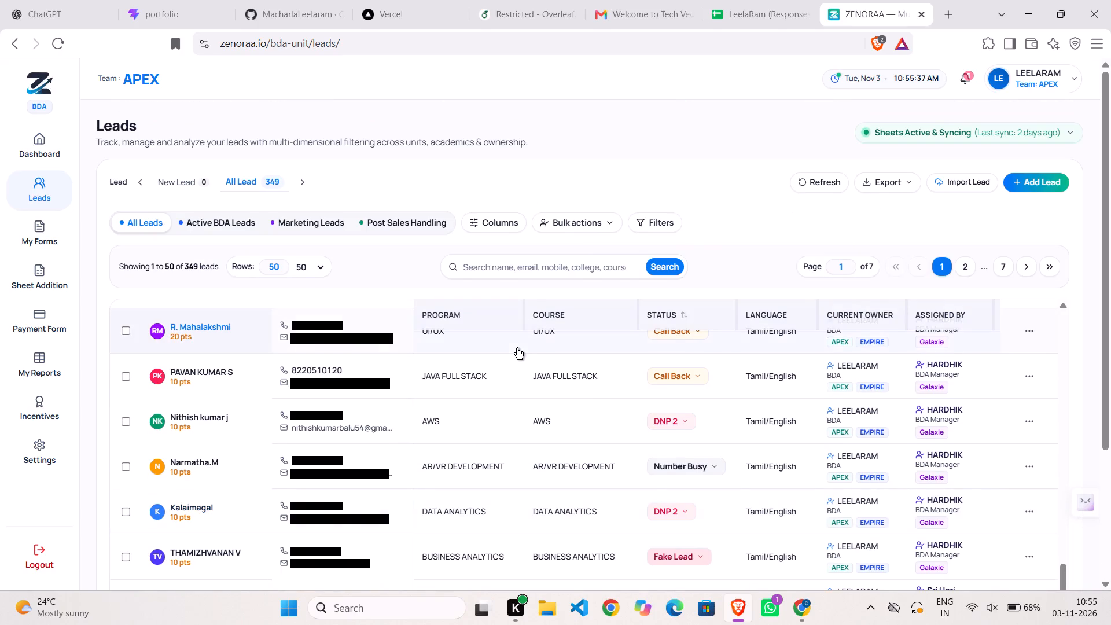
pyautogui.scroll(1, 517, 348)
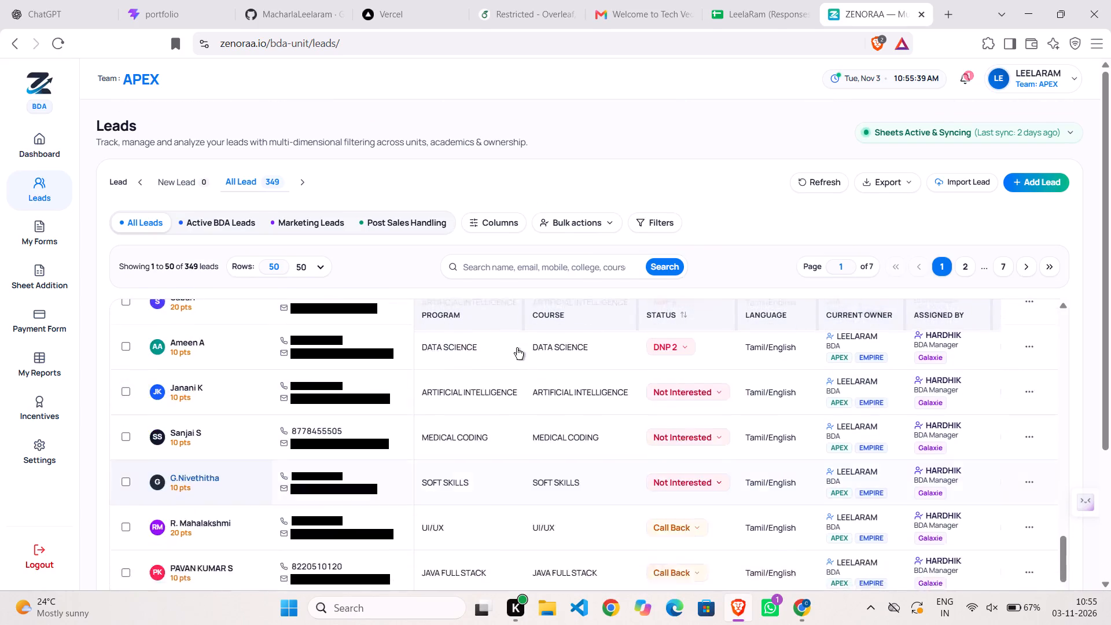
pyautogui.scroll(5, 517, 348)
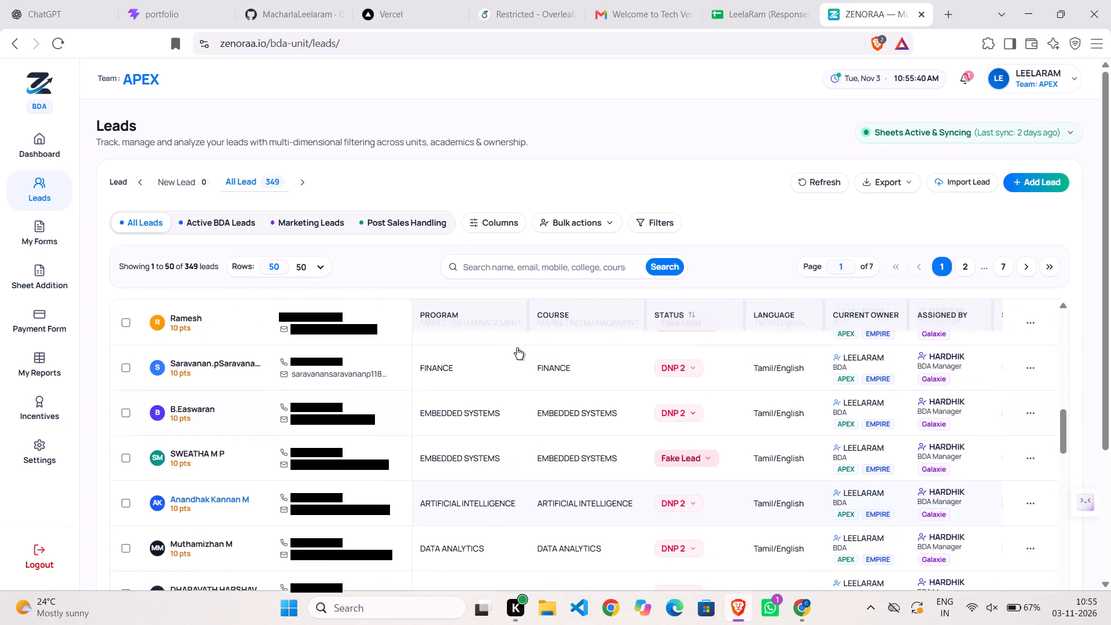
pyautogui.scroll(8, 517, 348)
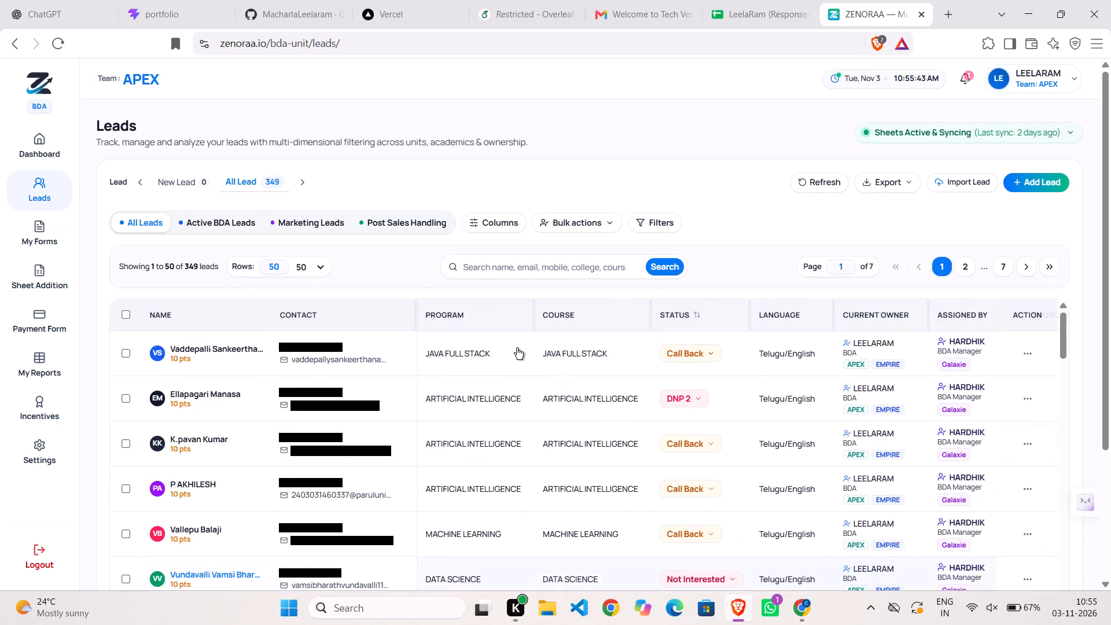
pyautogui.scroll(3, 517, 348)
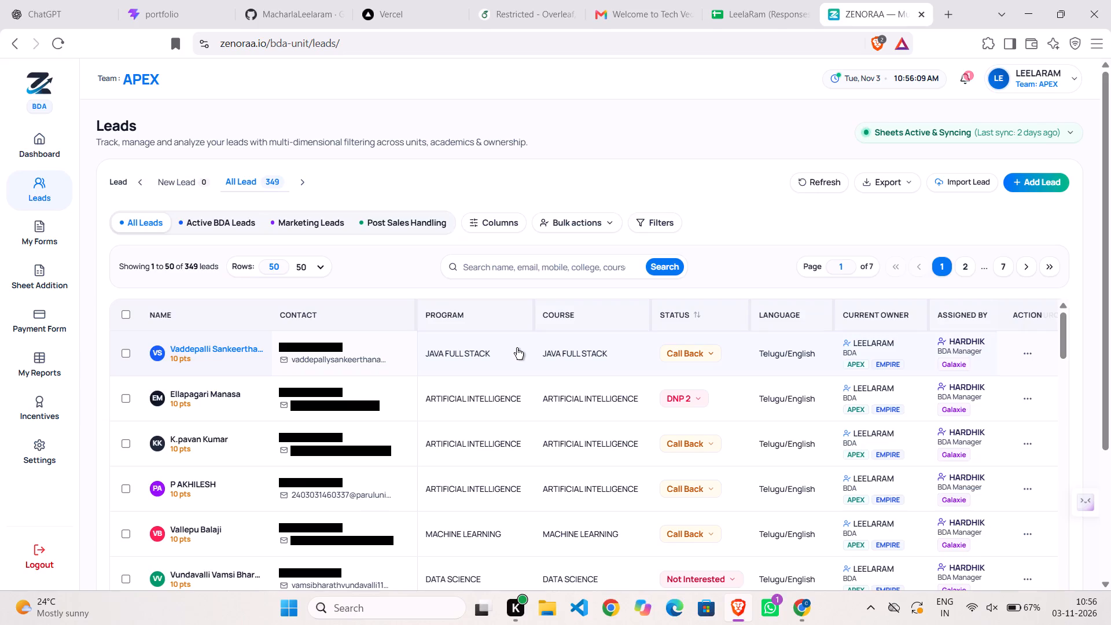
pyautogui.scroll(1, 517, 348)
# Open the detail page of the Telugu/English Soft Skills lead with Call Back status on the first page of leads.
pyautogui.scroll(-6, 534, 477)
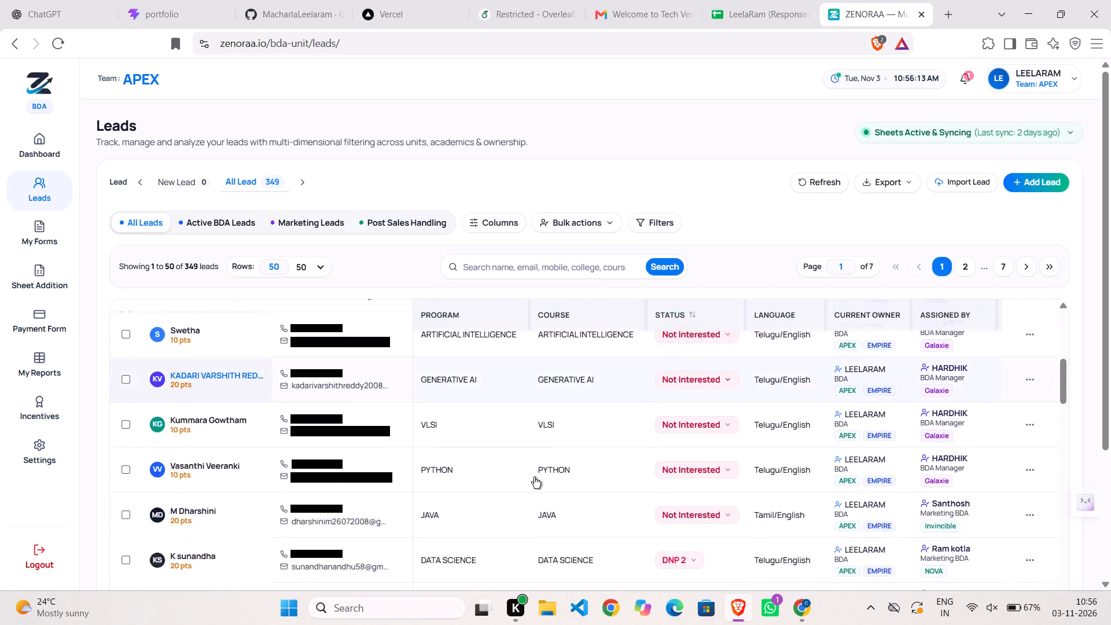
pyautogui.scroll(-5, 534, 477)
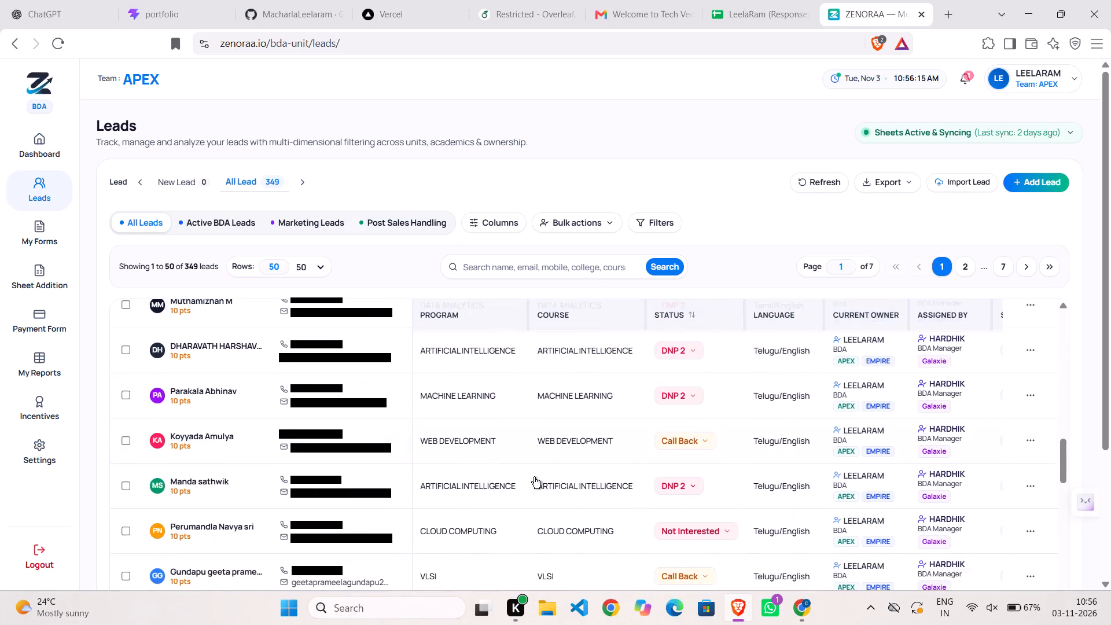
pyautogui.scroll(-4, 534, 477)
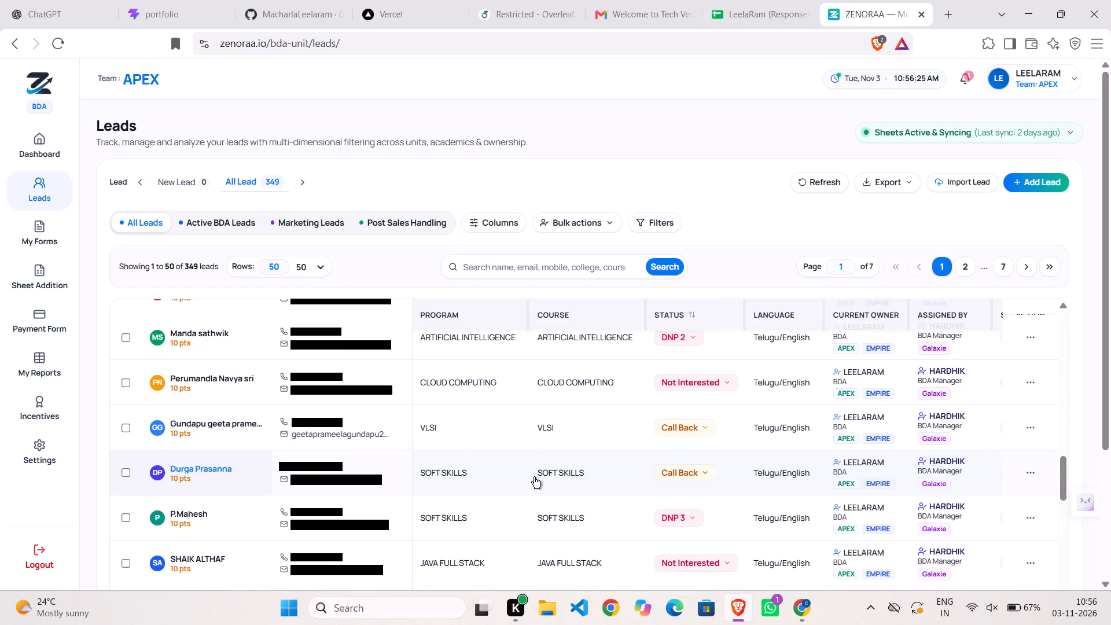
pyautogui.click(534, 477)
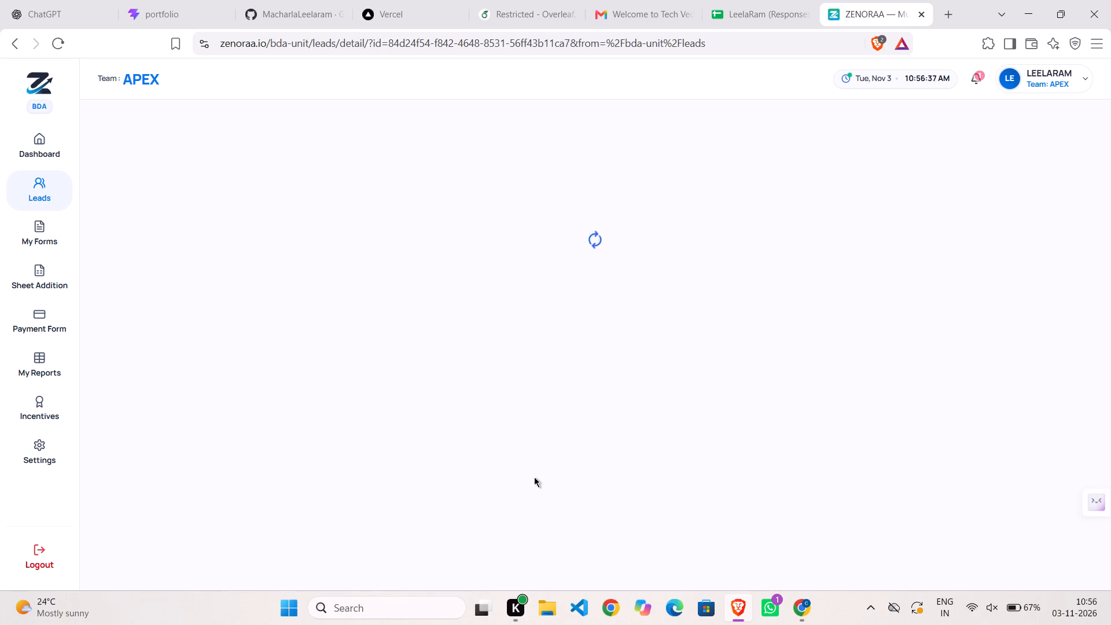
pyautogui.scroll(1, 534, 477)
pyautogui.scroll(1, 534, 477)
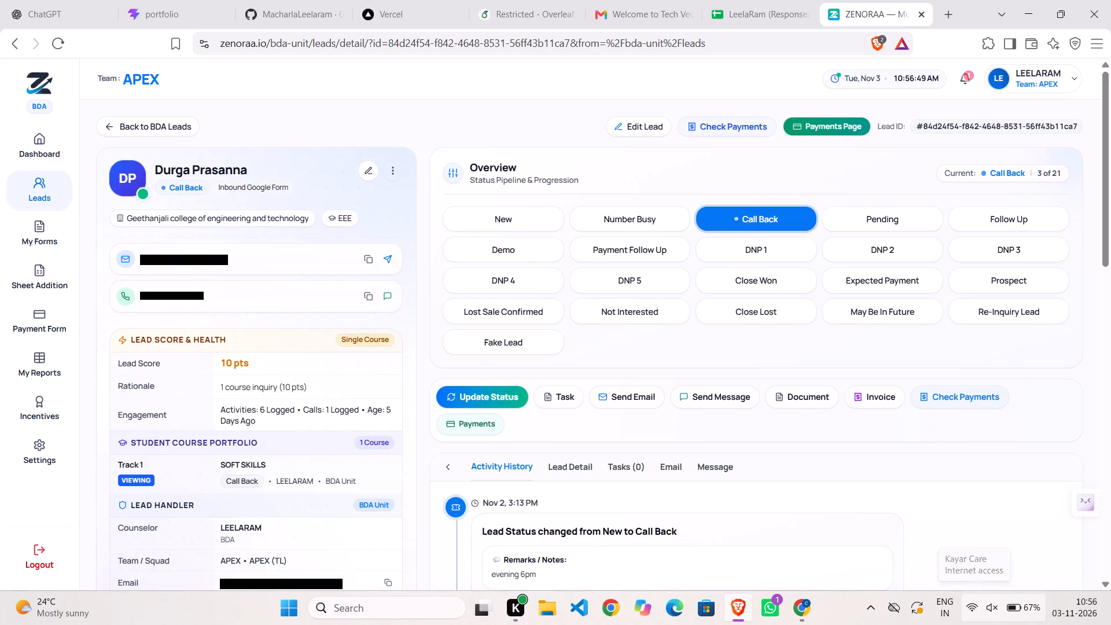
# Switch the computer's Wi-Fi connection to the IQOO NEO10 network and return to the lead's detail page.
pyautogui.click(977, 607)
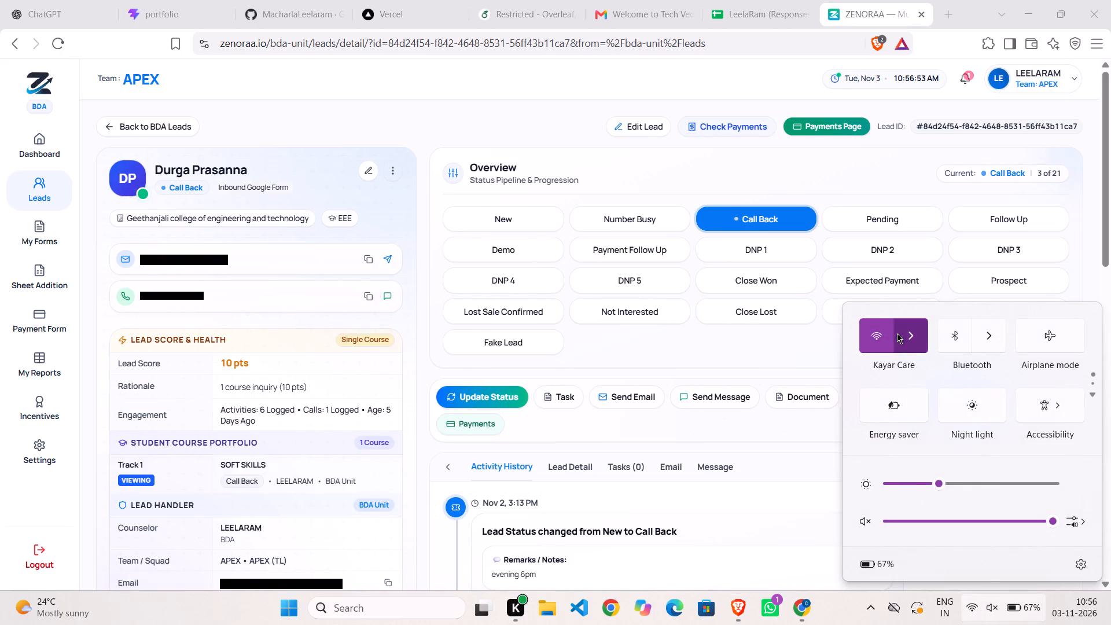
pyautogui.click(897, 333)
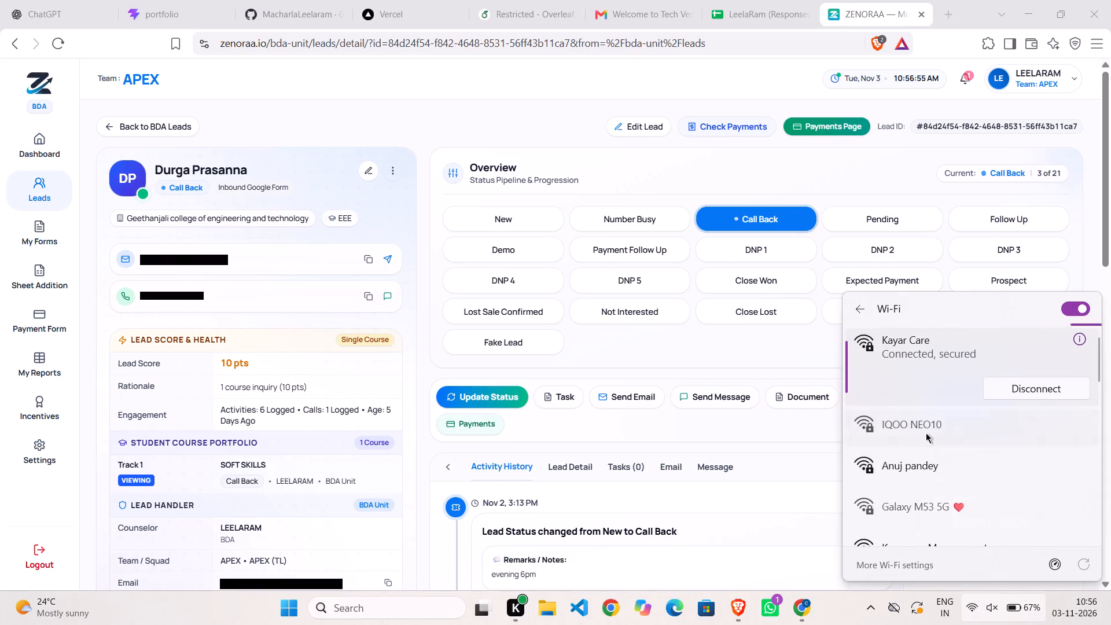
pyautogui.click(926, 430)
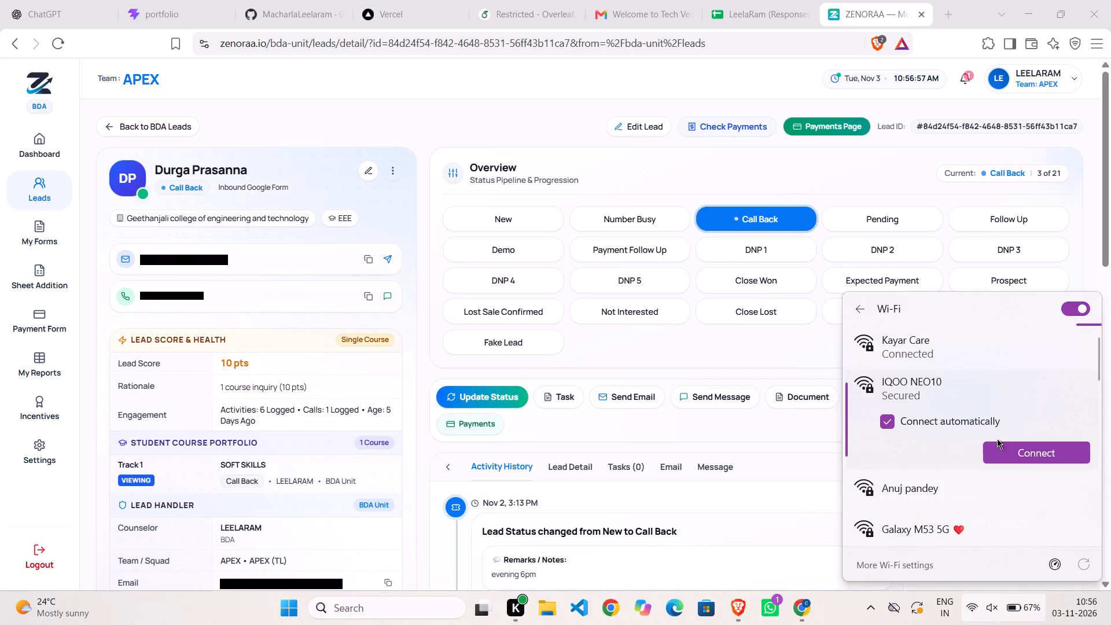
pyautogui.click(997, 439)
pyautogui.click(1009, 448)
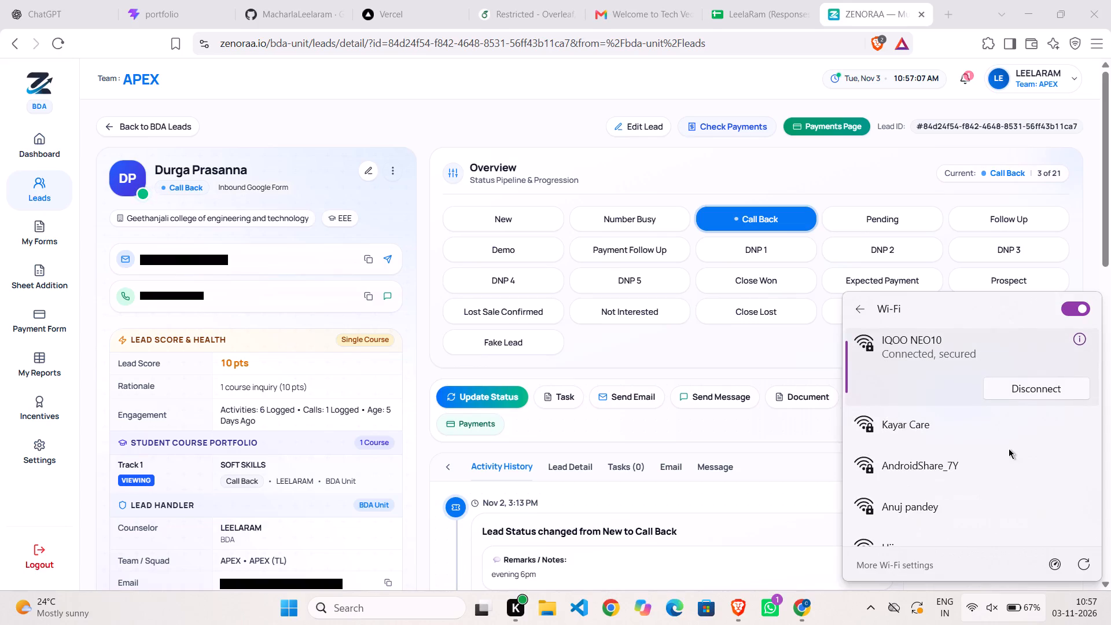
pyautogui.click(838, 613)
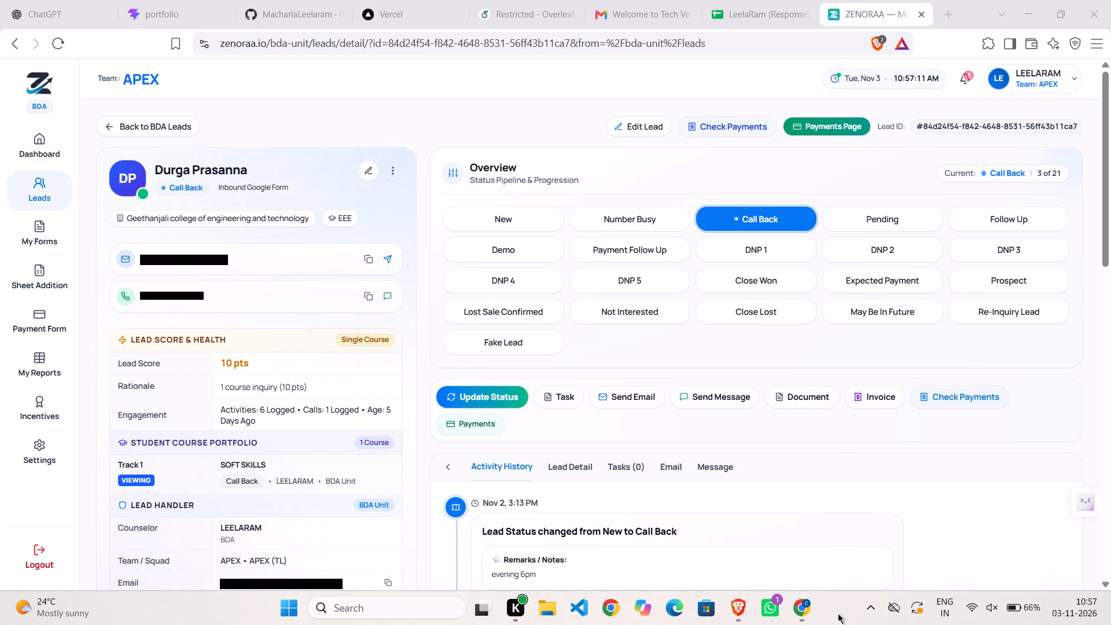
# Examine the Soft Skills lead's activity history, including status changes, remarks and reassignments.
pyautogui.scroll(-2, 905, 484)
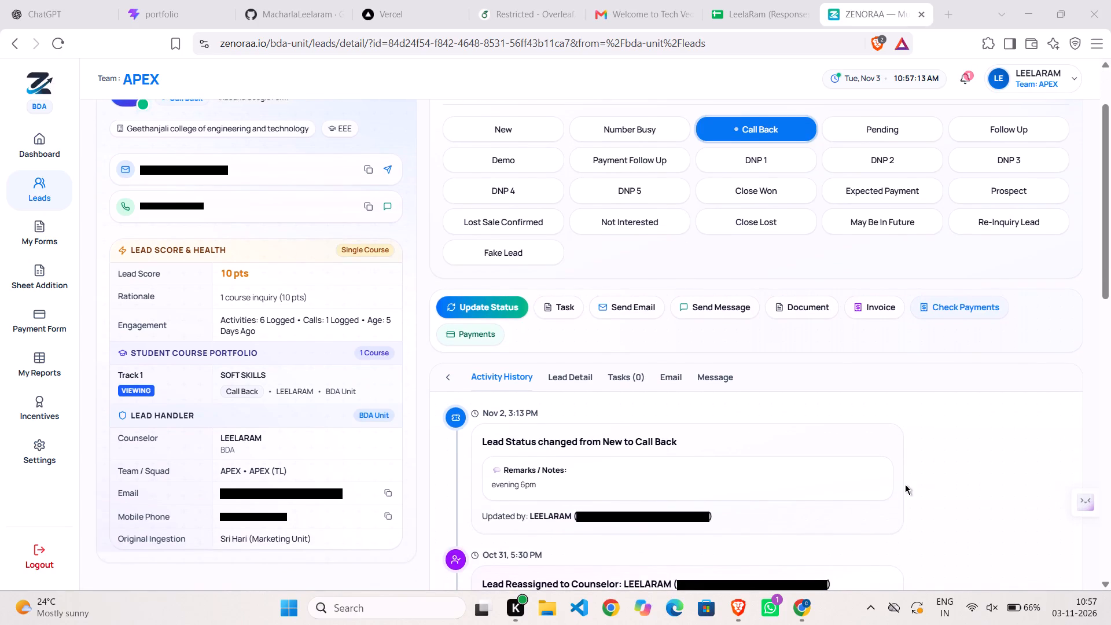
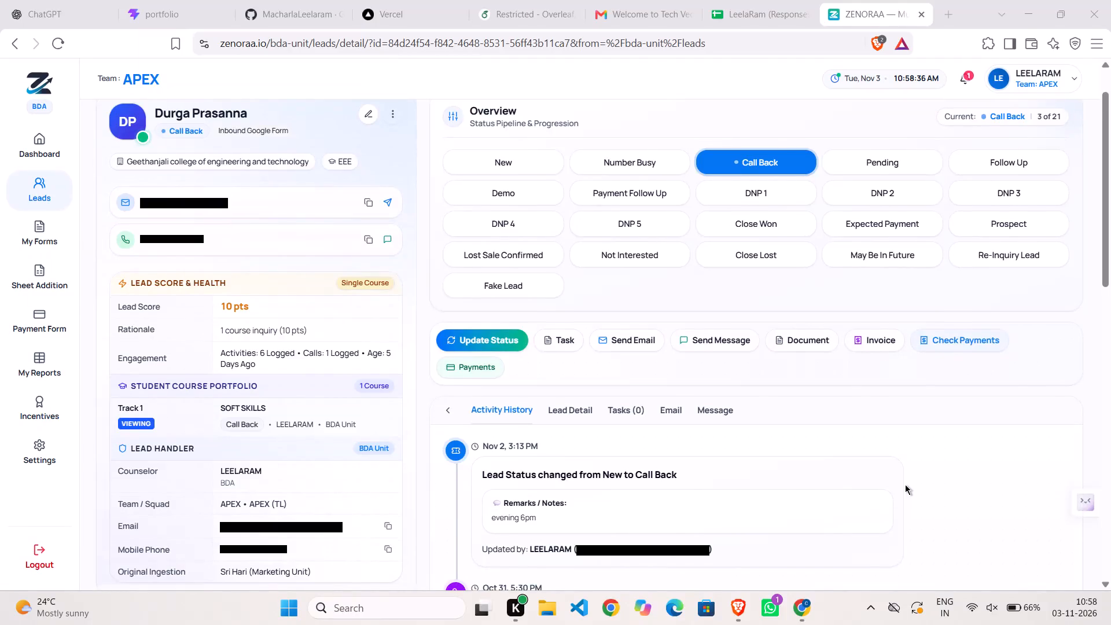
# Examine the lead's status pipeline, score, course portfolio, handler details and the status changes and counselor reassignments in its Activity History.
pyautogui.scroll(4, 905, 484)
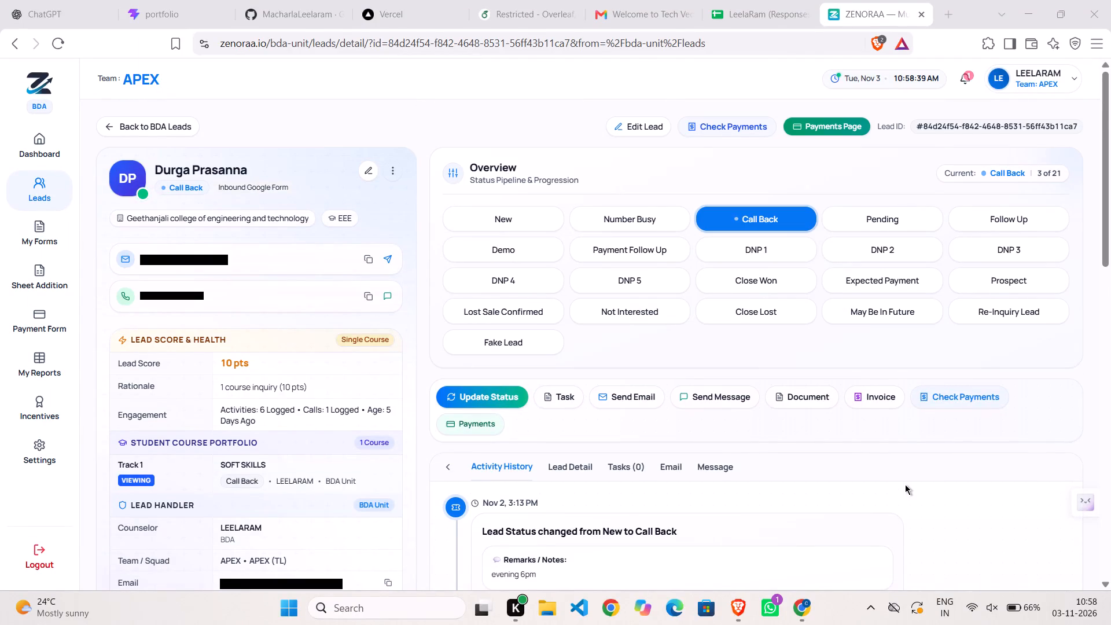
pyautogui.scroll(-3, 905, 484)
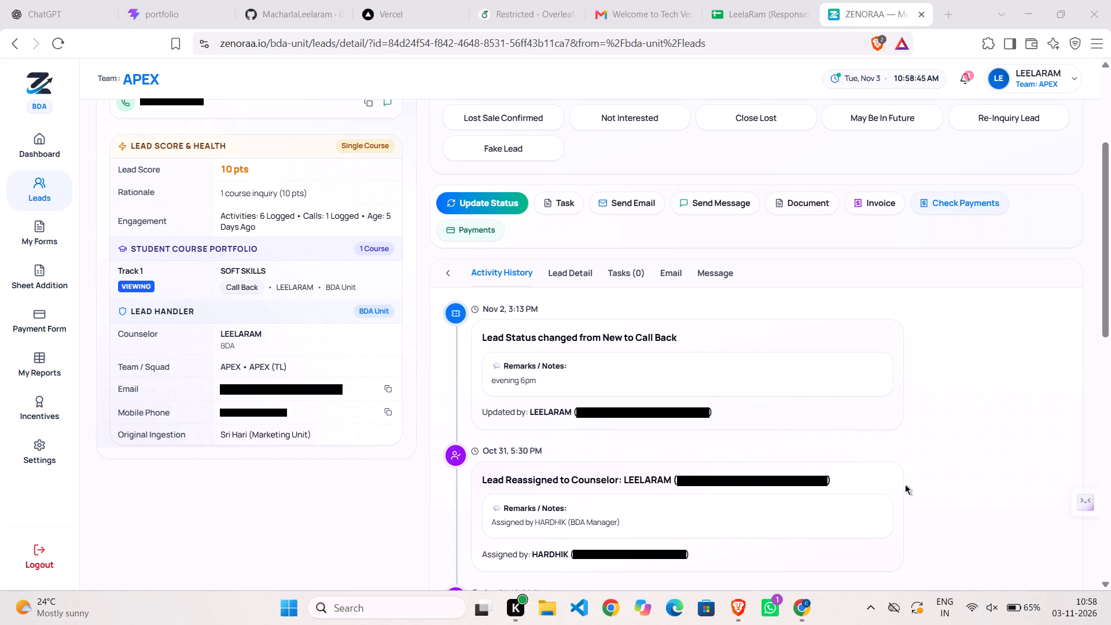
pyautogui.scroll(-1, 905, 484)
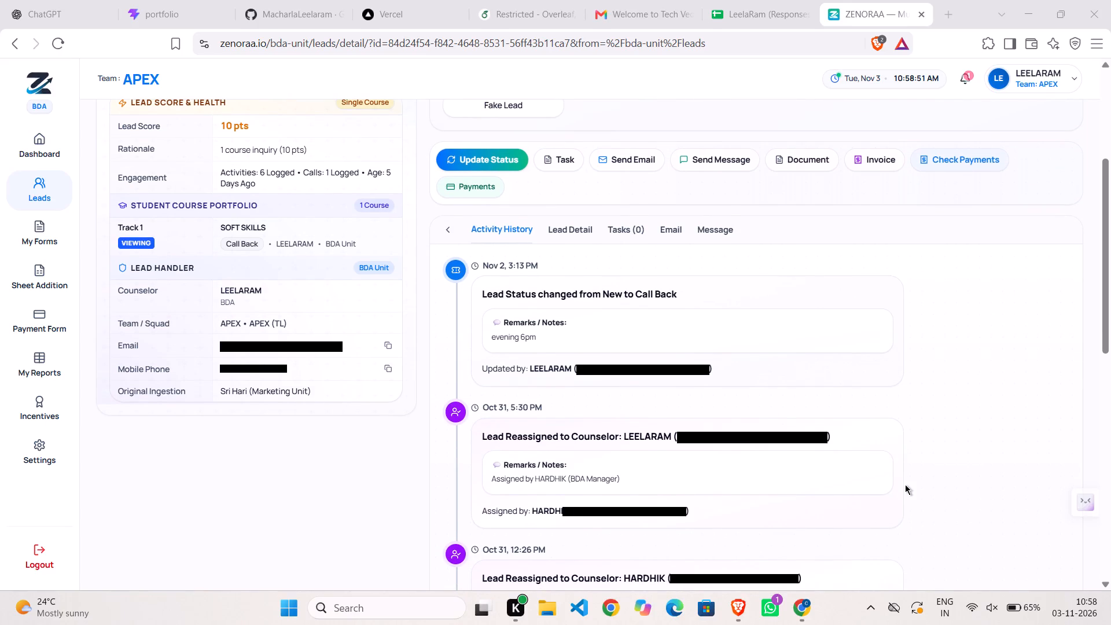
pyautogui.moveTo(905, 484); pyautogui.dragTo(914, 456, button='right')
pyautogui.doubleClick(791, 495)
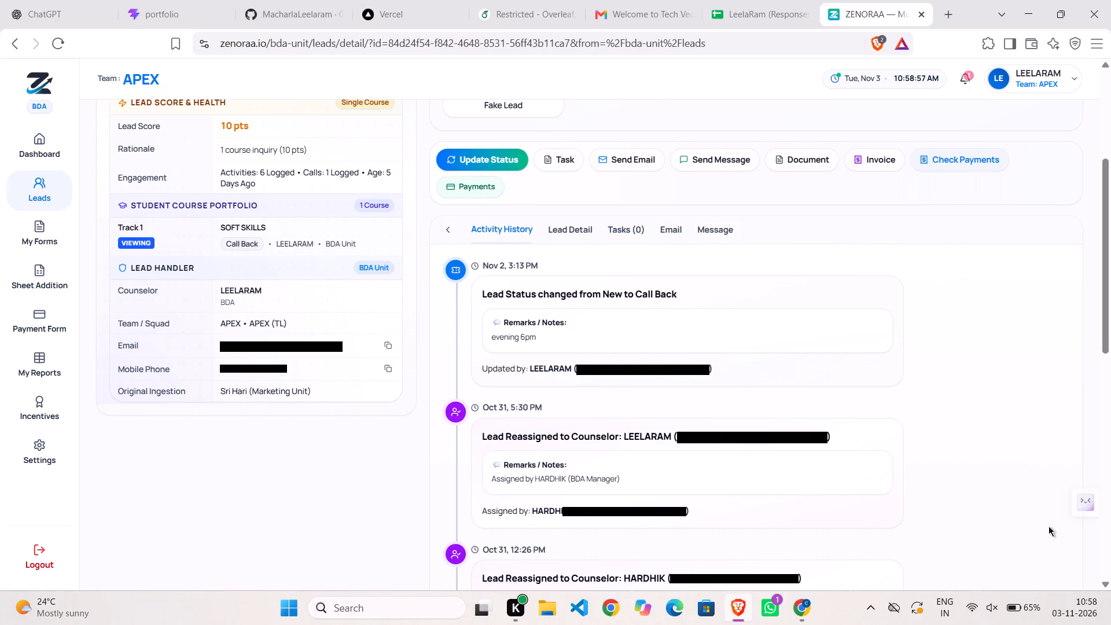
pyautogui.scroll(-2, 1049, 526)
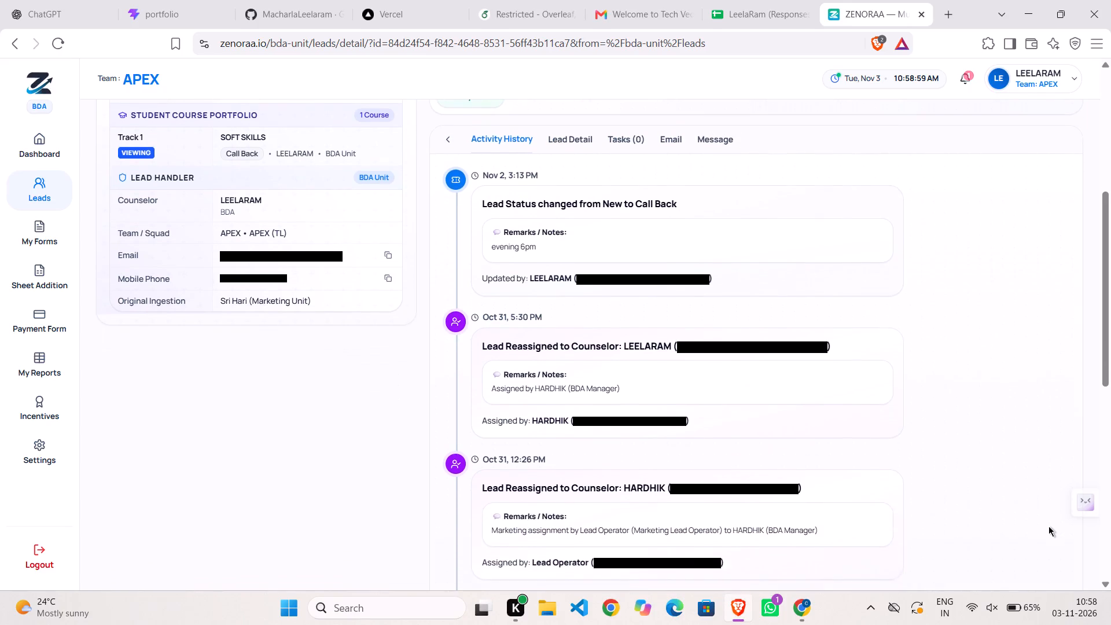
pyautogui.scroll(4, 1049, 526)
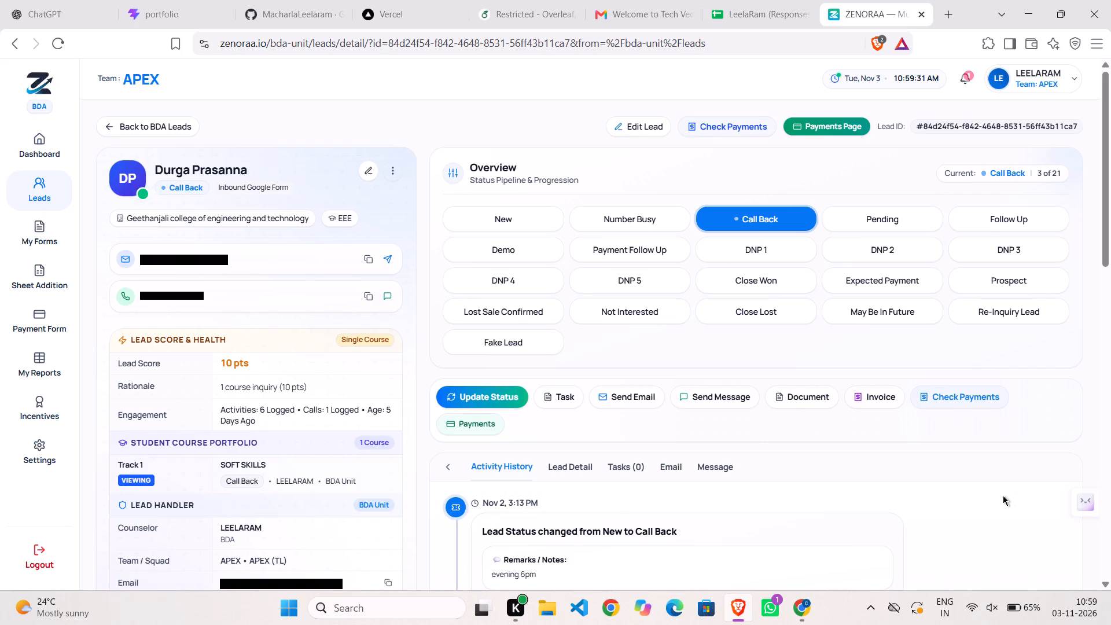
pyautogui.scroll(-1, 1003, 495)
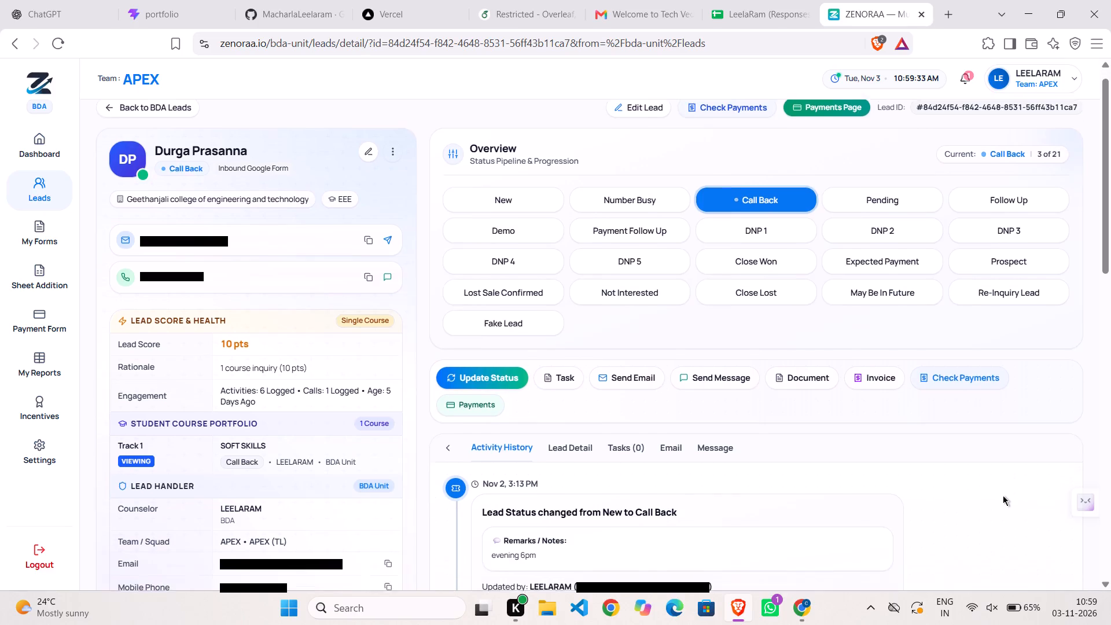
pyautogui.scroll(-1, 1003, 495)
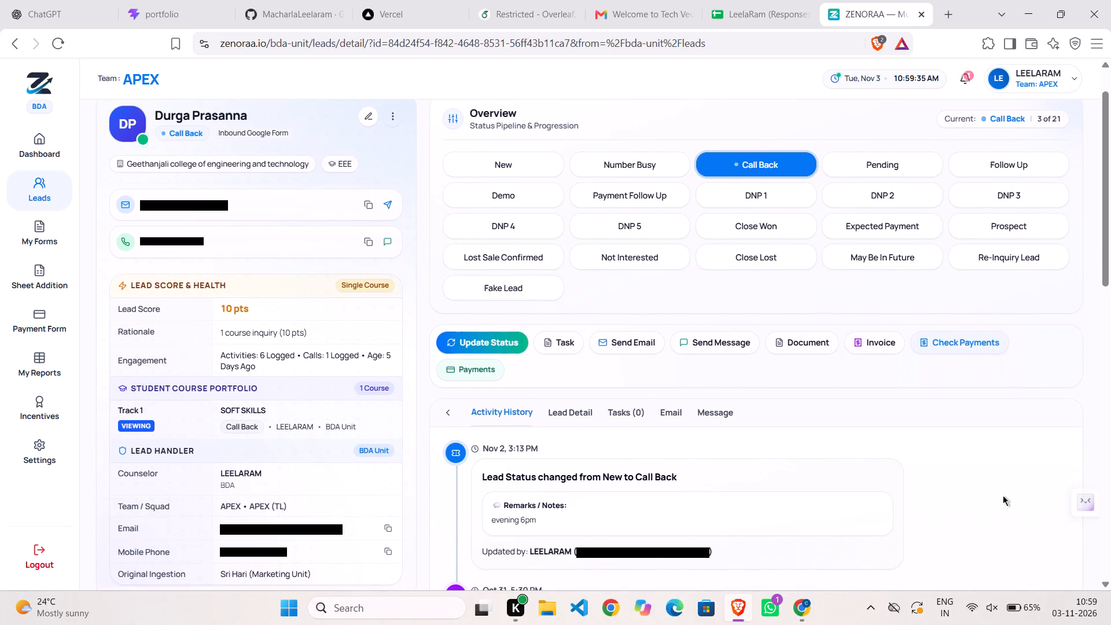
pyautogui.scroll(-3, 1003, 495)
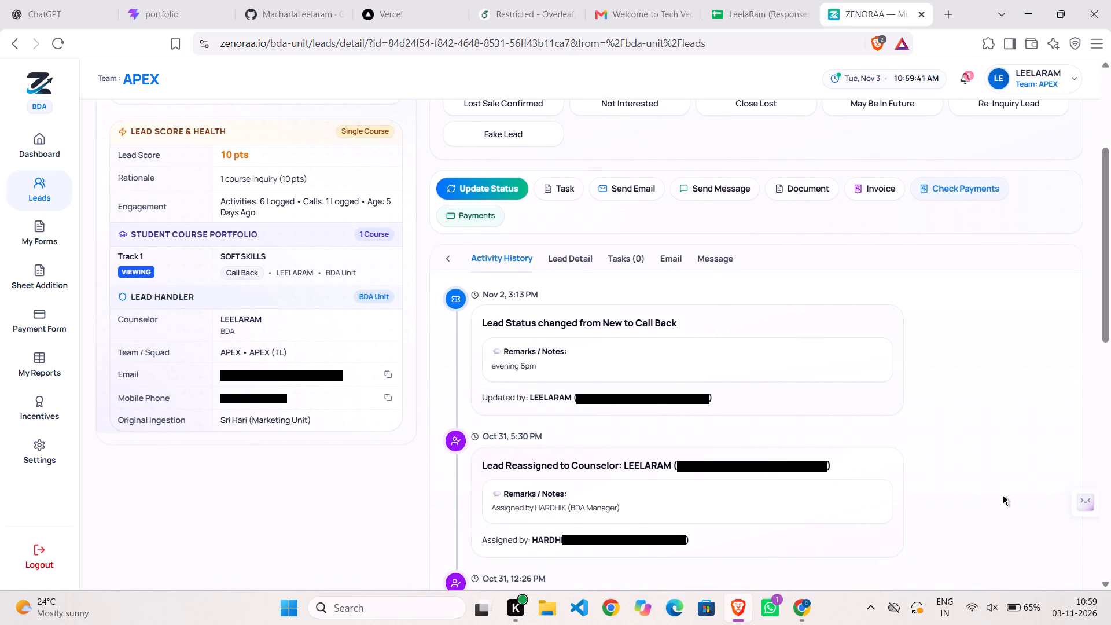
pyautogui.scroll(-2, 1003, 495)
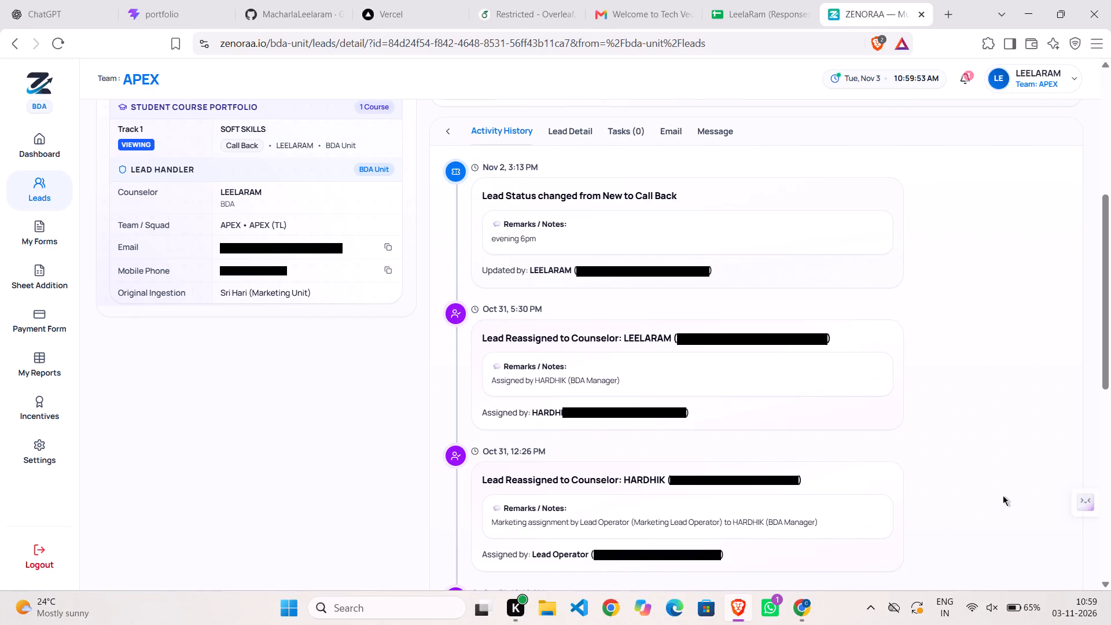
pyautogui.scroll(-1, 1003, 495)
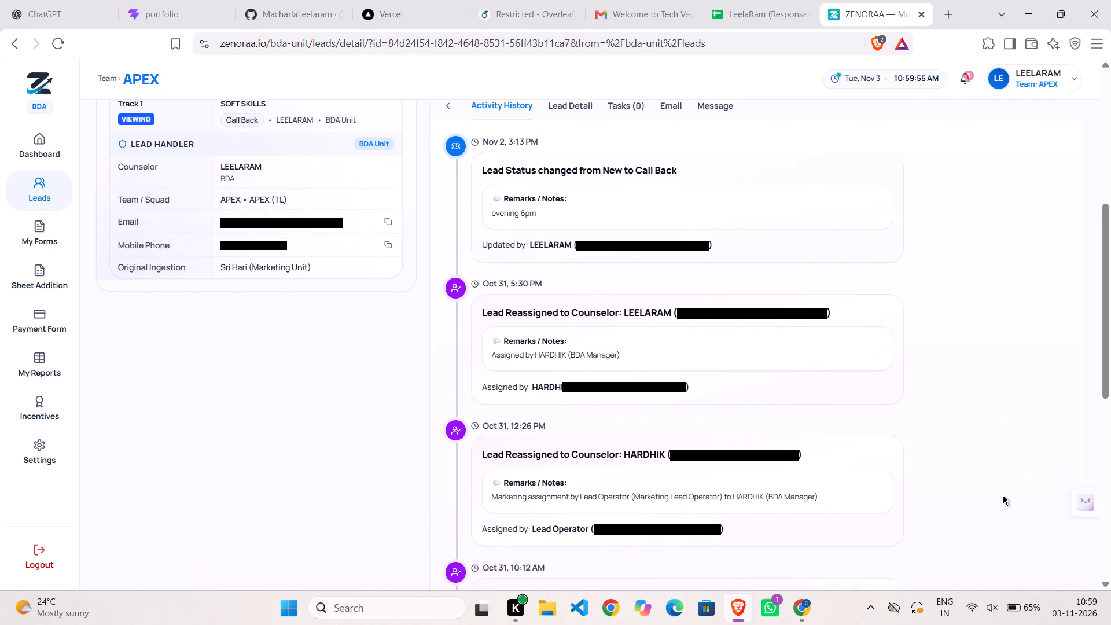
pyautogui.scroll(-1, 1003, 495)
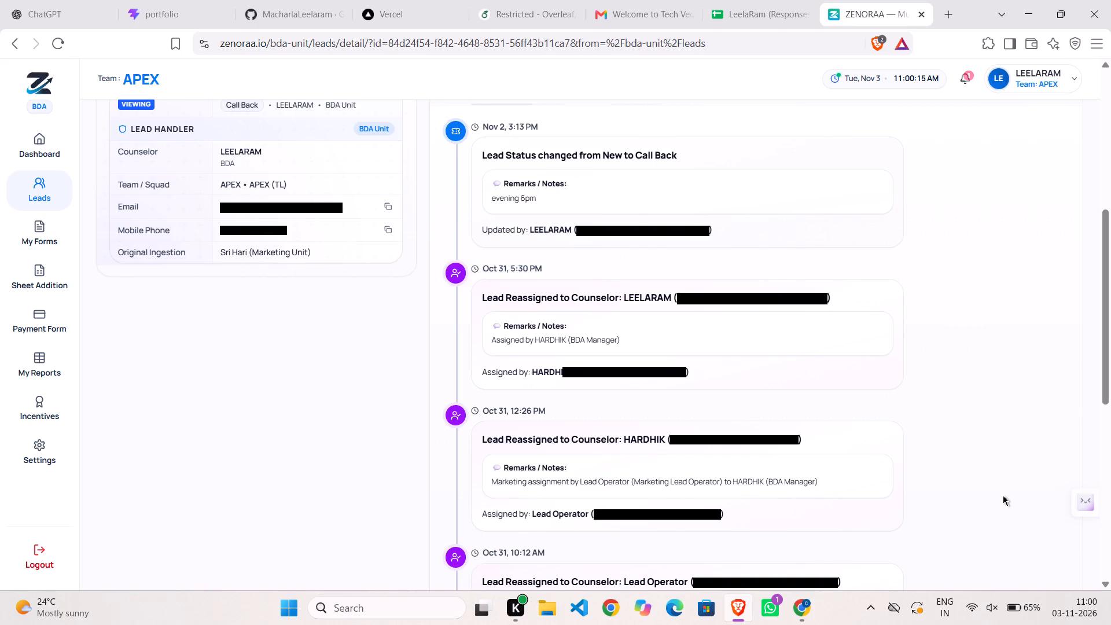
pyautogui.scroll(3, 1003, 495)
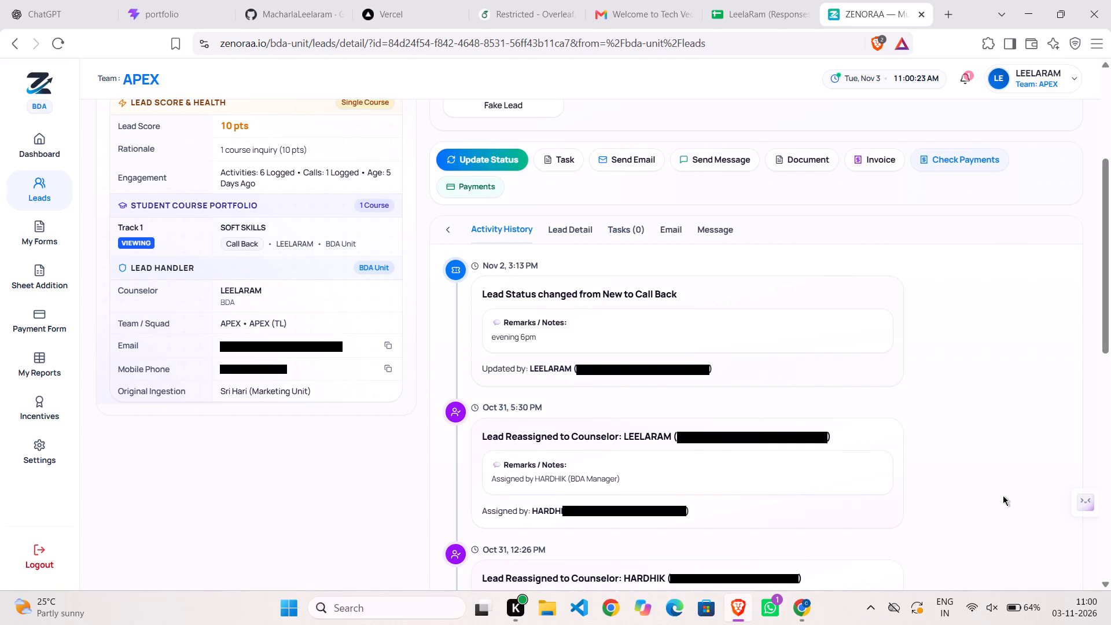
pyautogui.click(1003, 495)
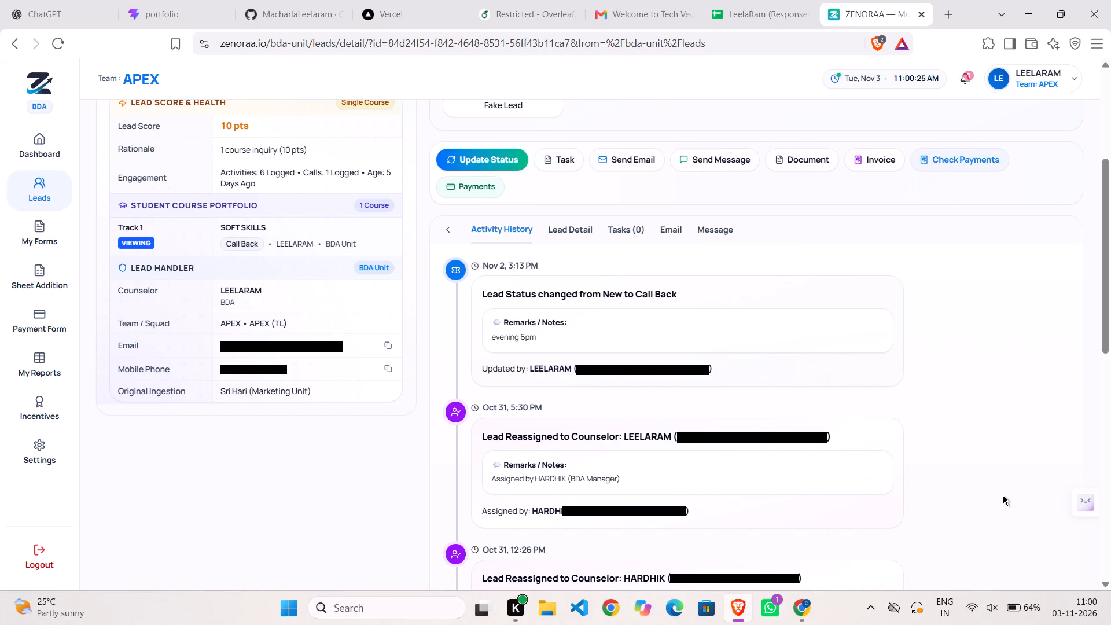
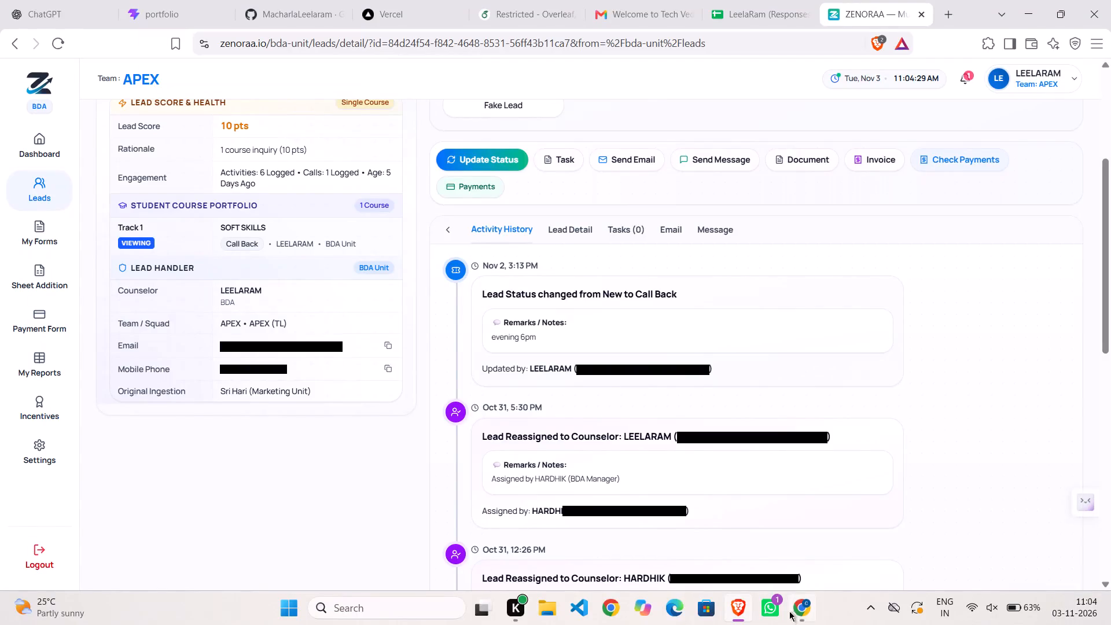
# Switch to Chrome and refresh the Team Hierarchy leads list in the BDA manager's ZENORAA session for sub-vertical EMPIRE.
pyautogui.click(811, 611)
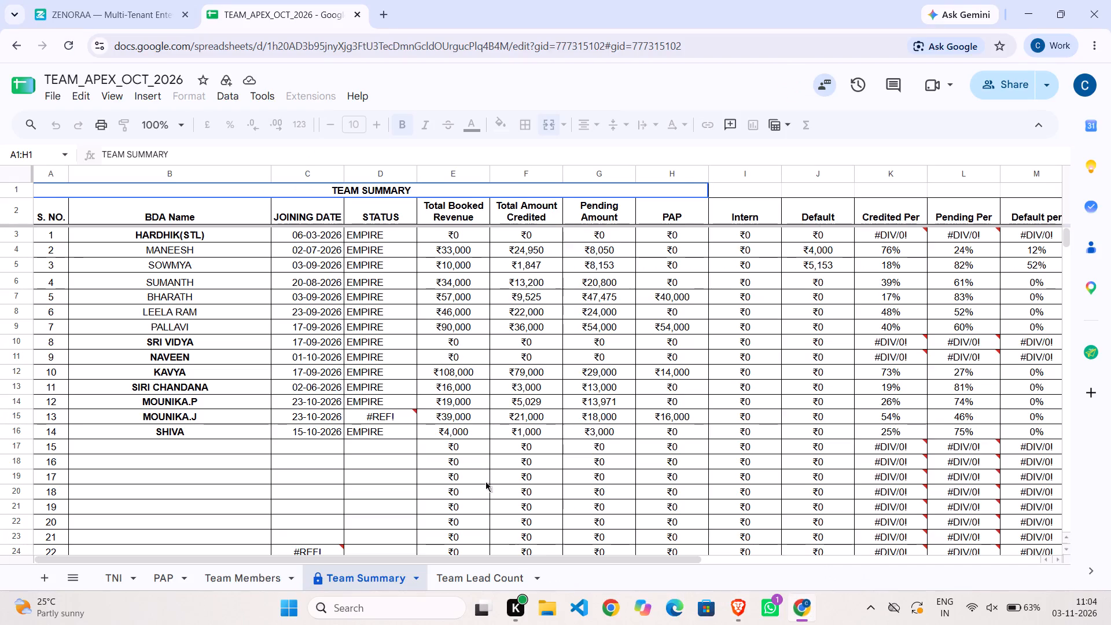
pyautogui.click(146, 1)
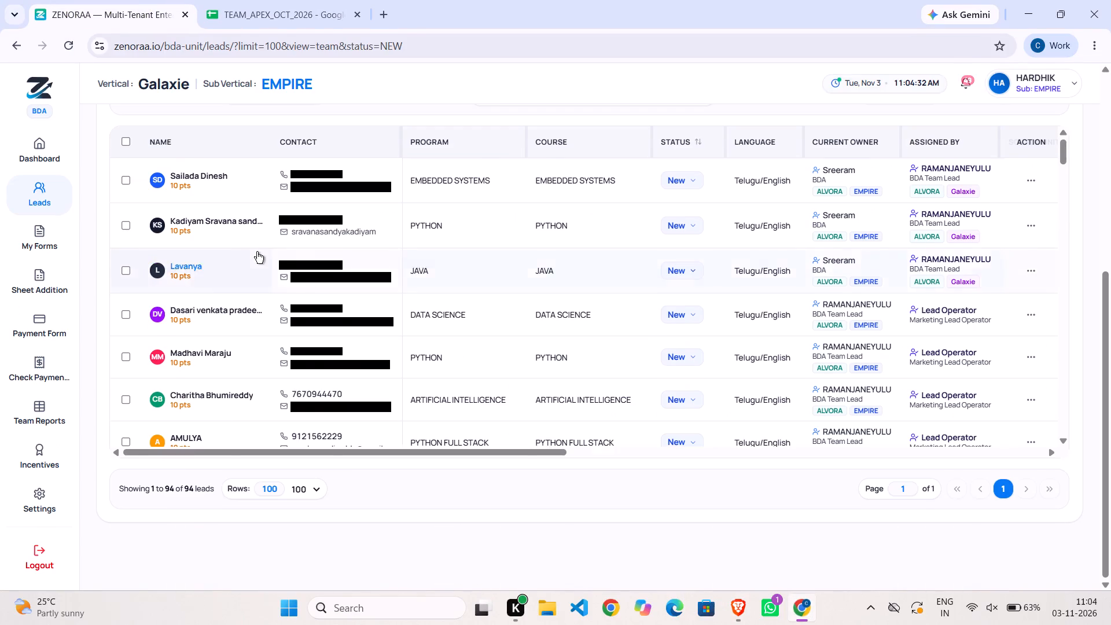
pyautogui.scroll(7, 257, 252)
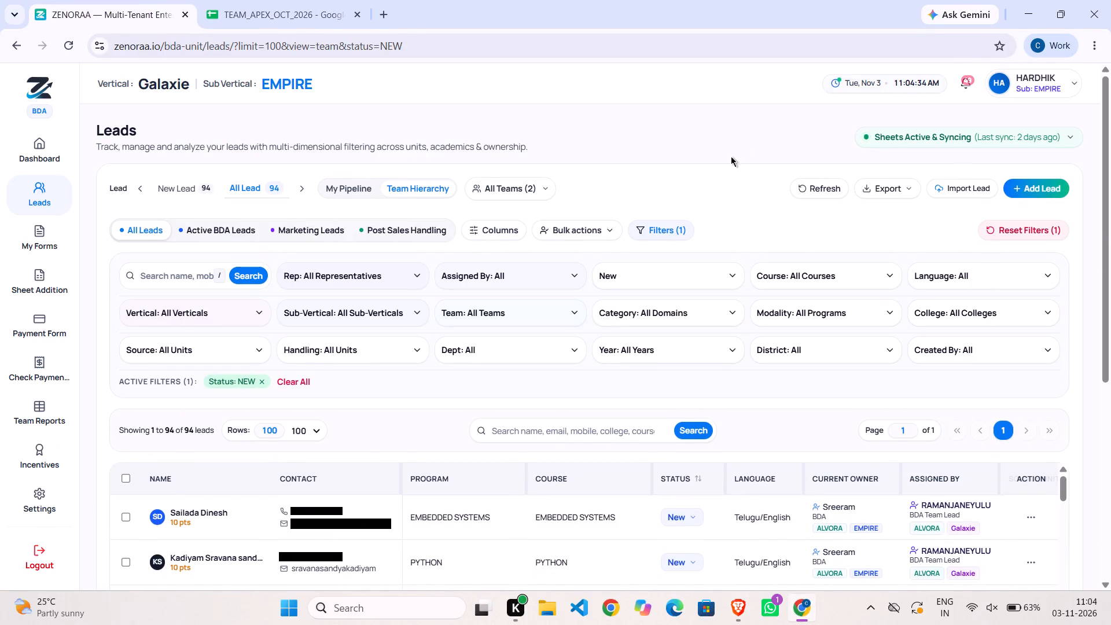
pyautogui.click(810, 187)
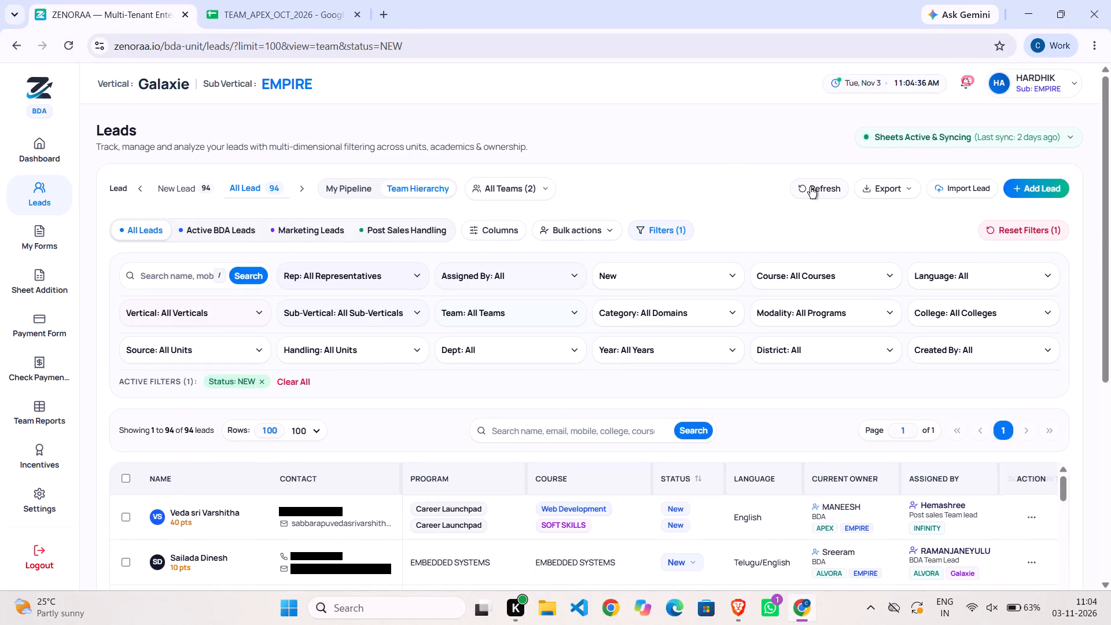
pyautogui.click(810, 187)
pyautogui.click(825, 187)
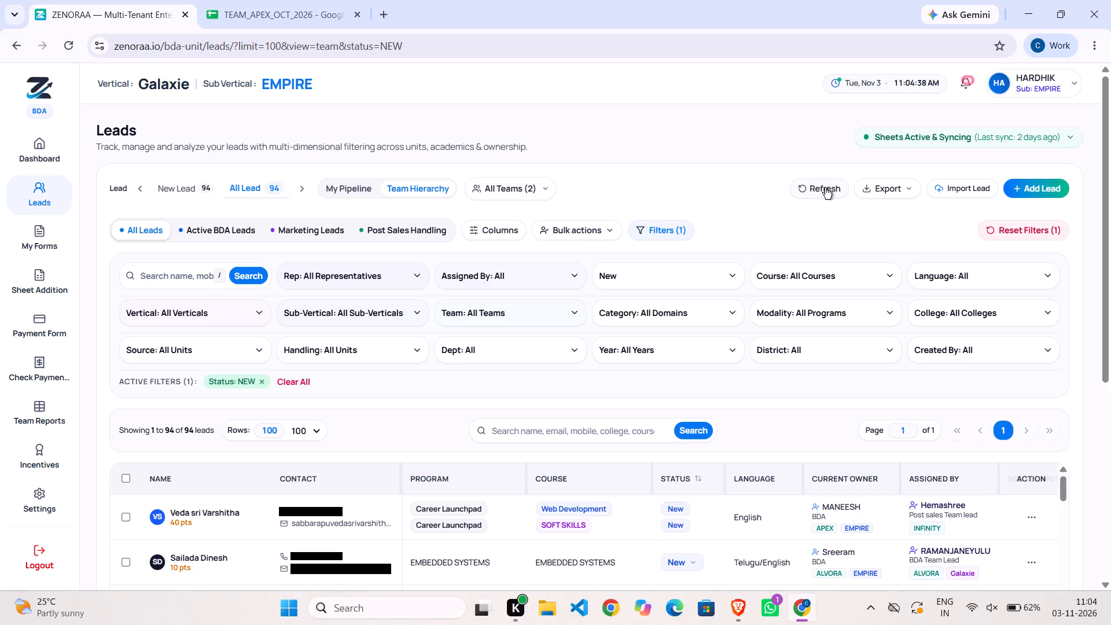
pyautogui.doubleClick(825, 187)
# Show the New Lead category and examine the team's new leads by course, status, current owner and assigner.
pyautogui.click(199, 192)
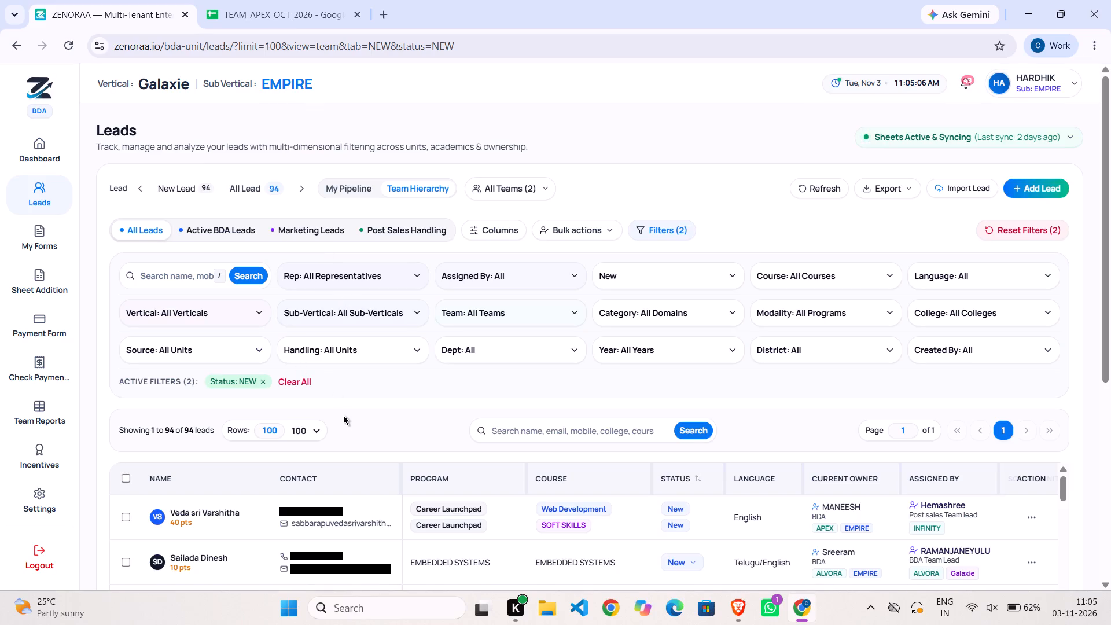
pyautogui.scroll(-3, 431, 421)
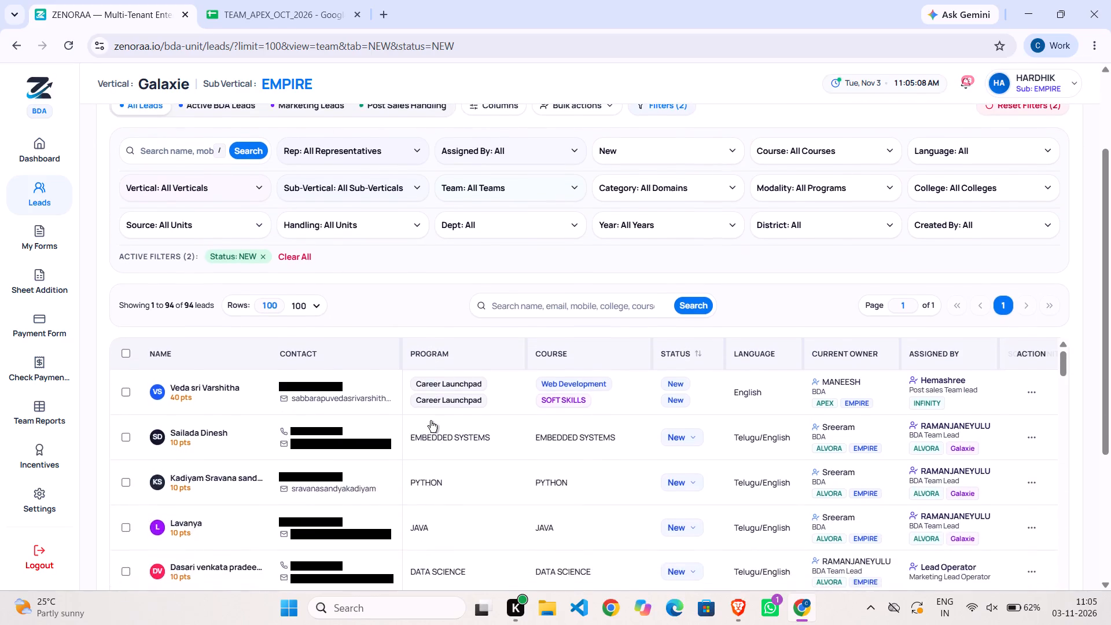
pyautogui.scroll(-2, 431, 421)
pyautogui.scroll(3, 431, 421)
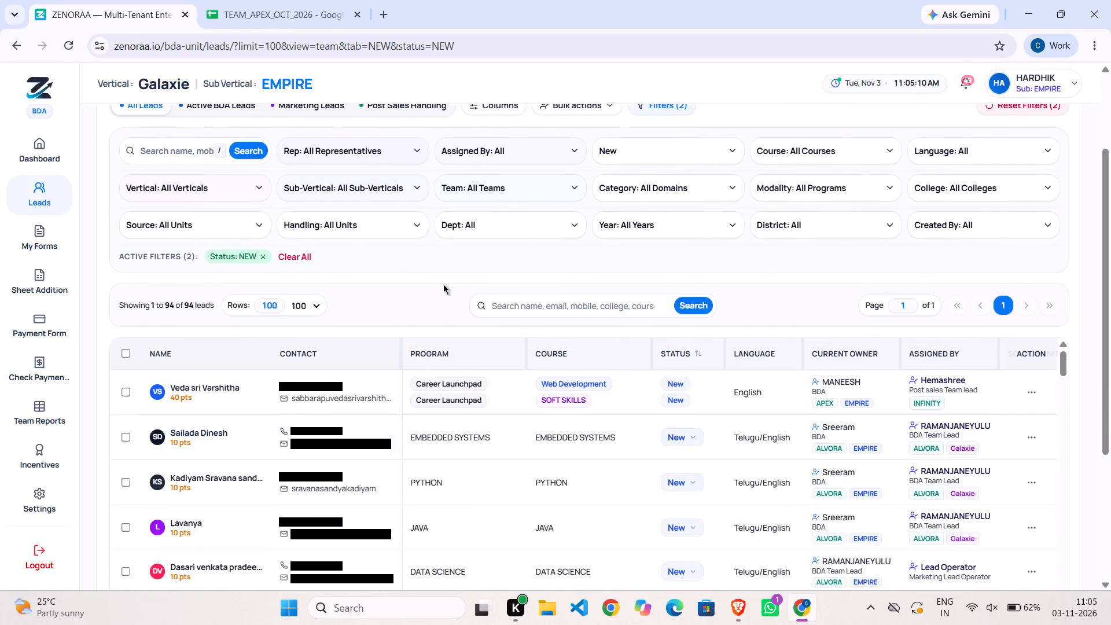
pyautogui.scroll(-12, 443, 284)
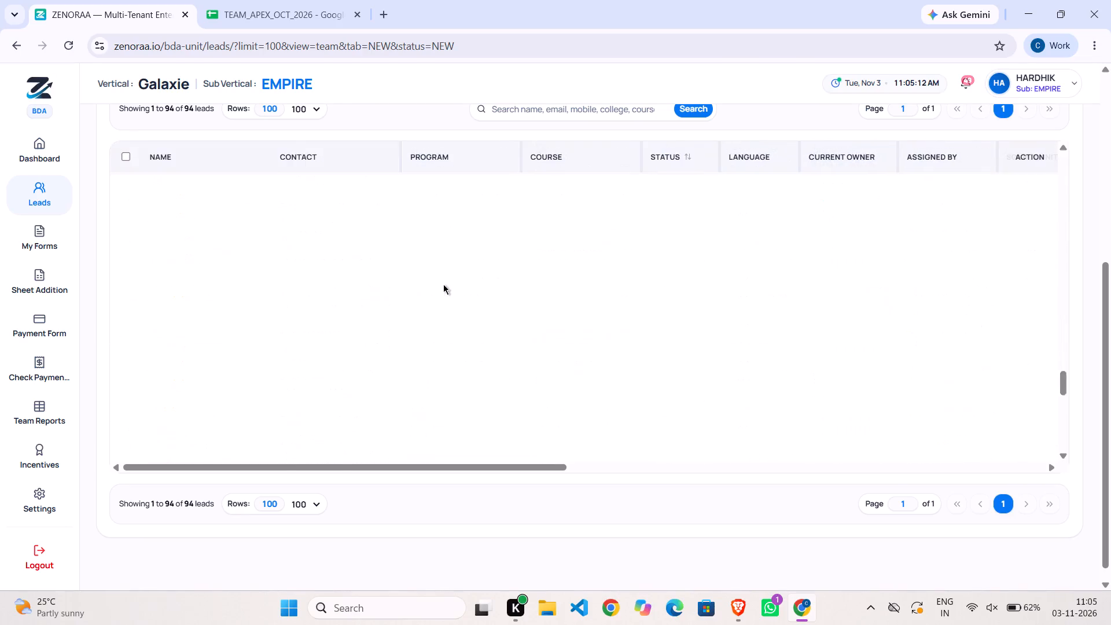
pyautogui.scroll(-4, 443, 284)
pyautogui.scroll(6, 443, 284)
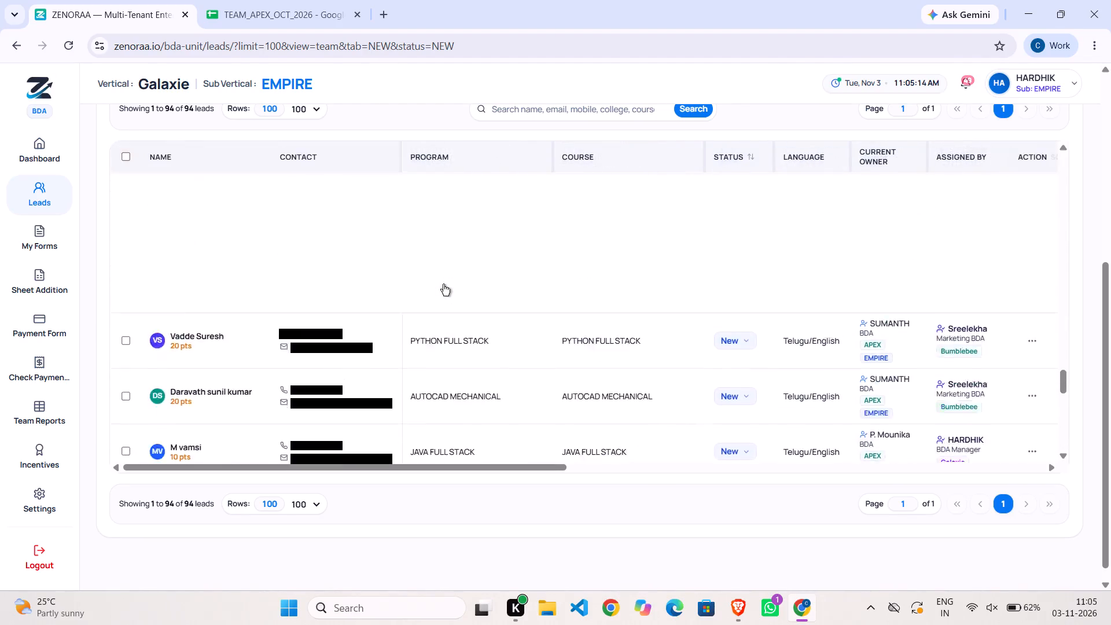
pyautogui.scroll(13, 443, 284)
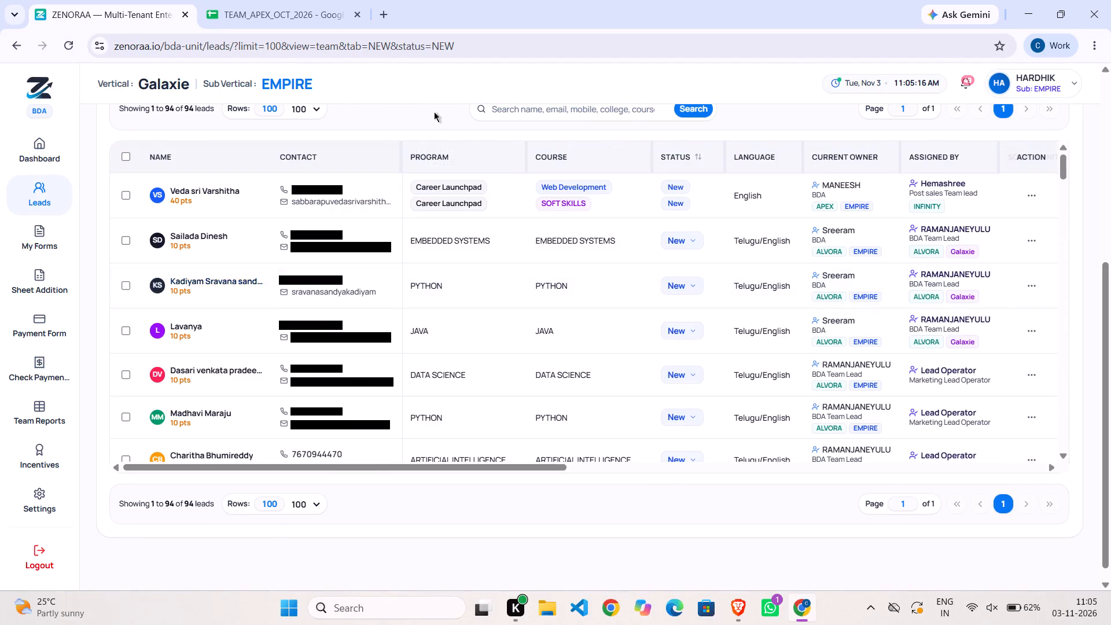
pyautogui.scroll(5, 431, 122)
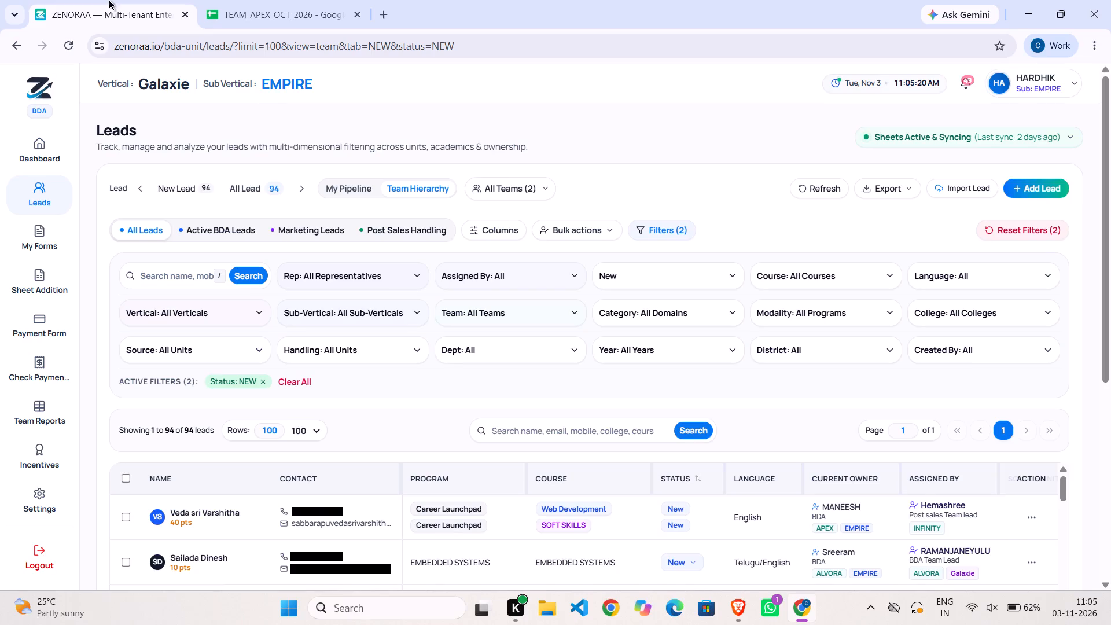
# View the Team Summary sheet in the TEAM_APEX_OCT_2026 spreadsheet.
pyautogui.click(244, 17)
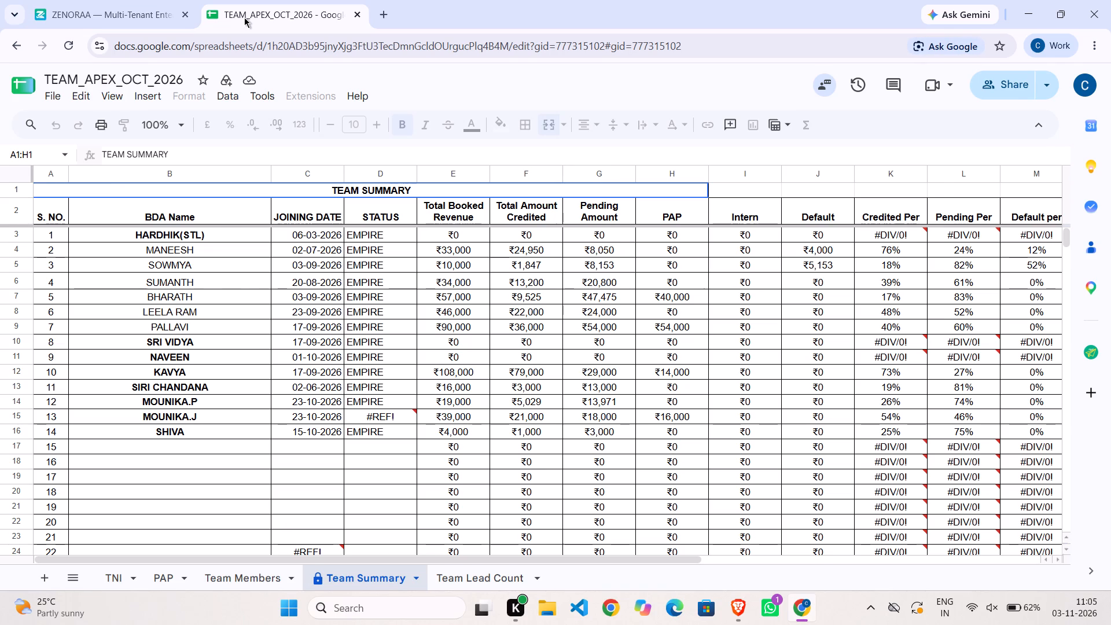
# Switch back to Brave and re-examine the Call Back lead's status pipeline, lead handler details and Activity History.
pyautogui.hotkey('alt', 'Tab')
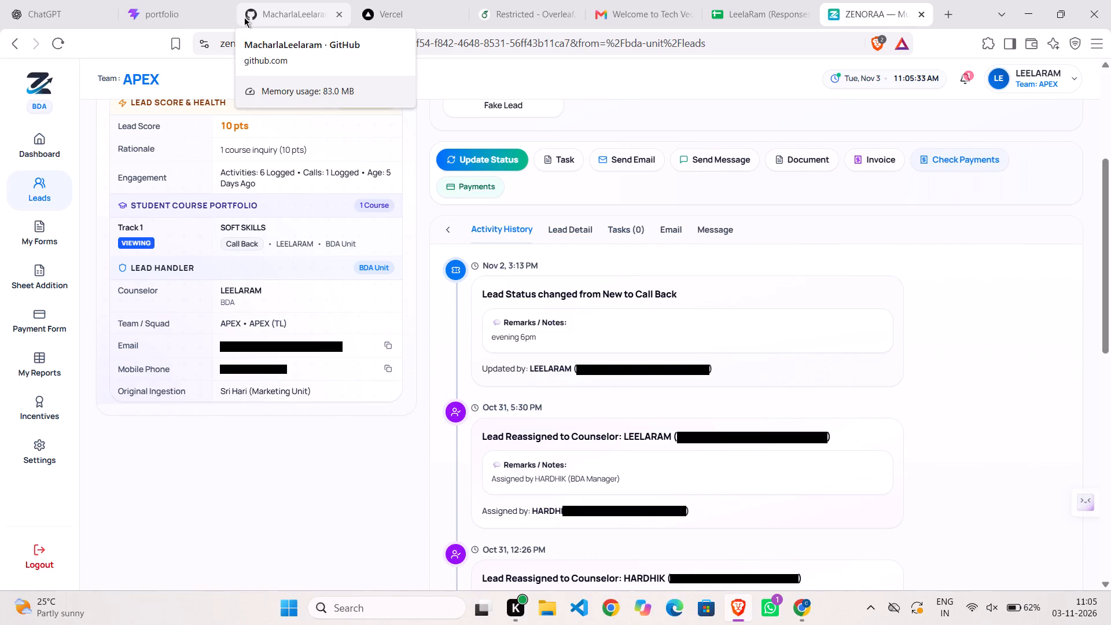
pyautogui.scroll(4, 812, 205)
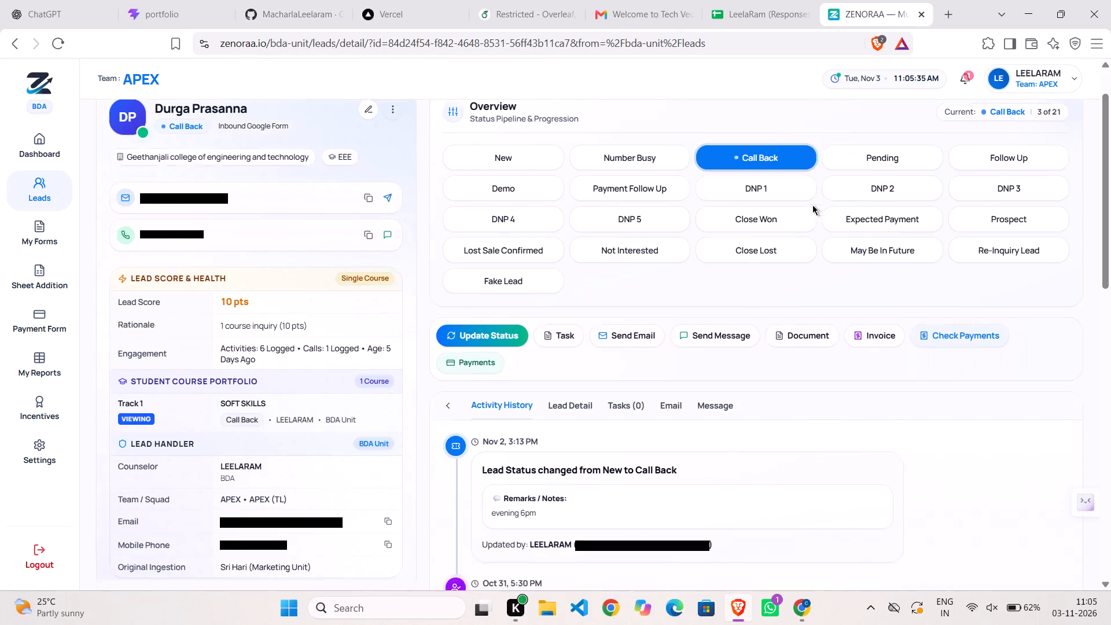
pyautogui.scroll(1, 812, 205)
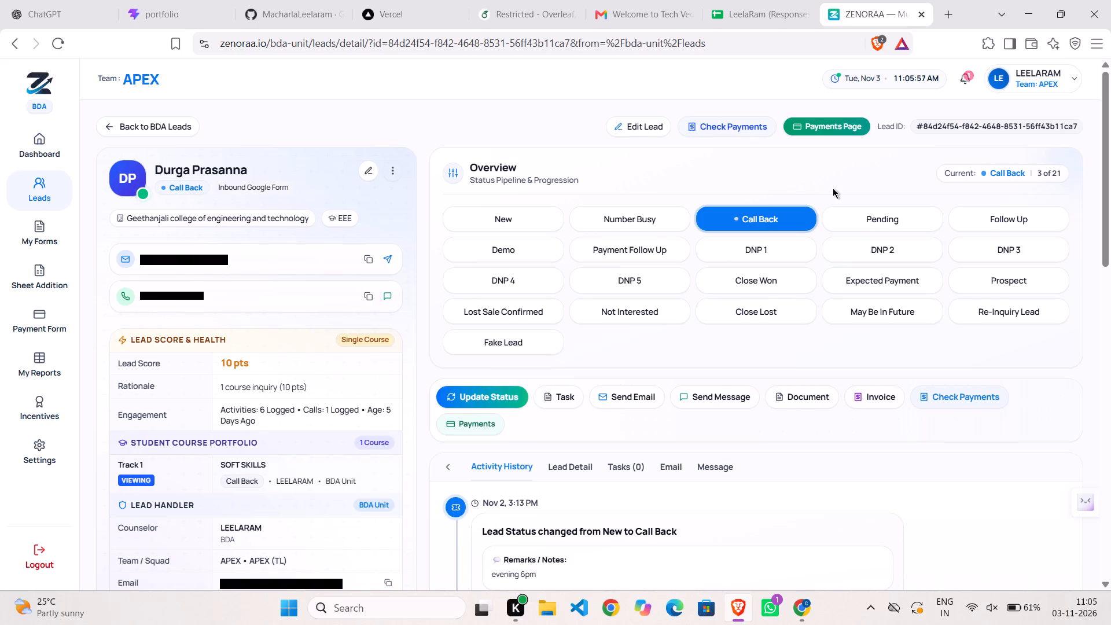
pyautogui.scroll(-1, 790, 360)
pyautogui.hscroll(2, 790, 360)
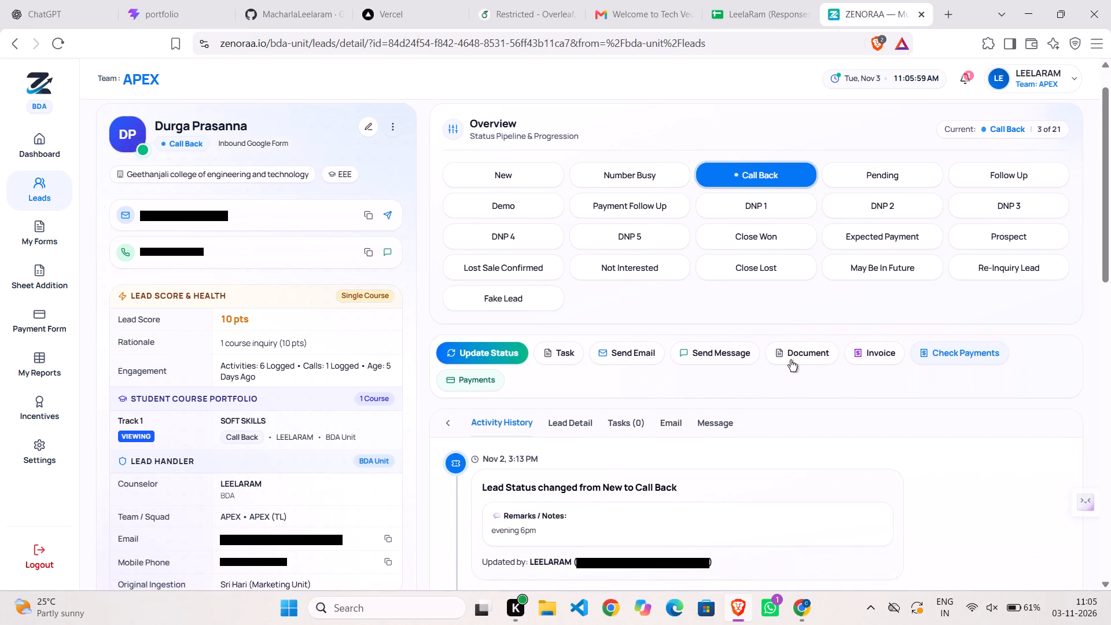
pyautogui.hscroll(6, 790, 360)
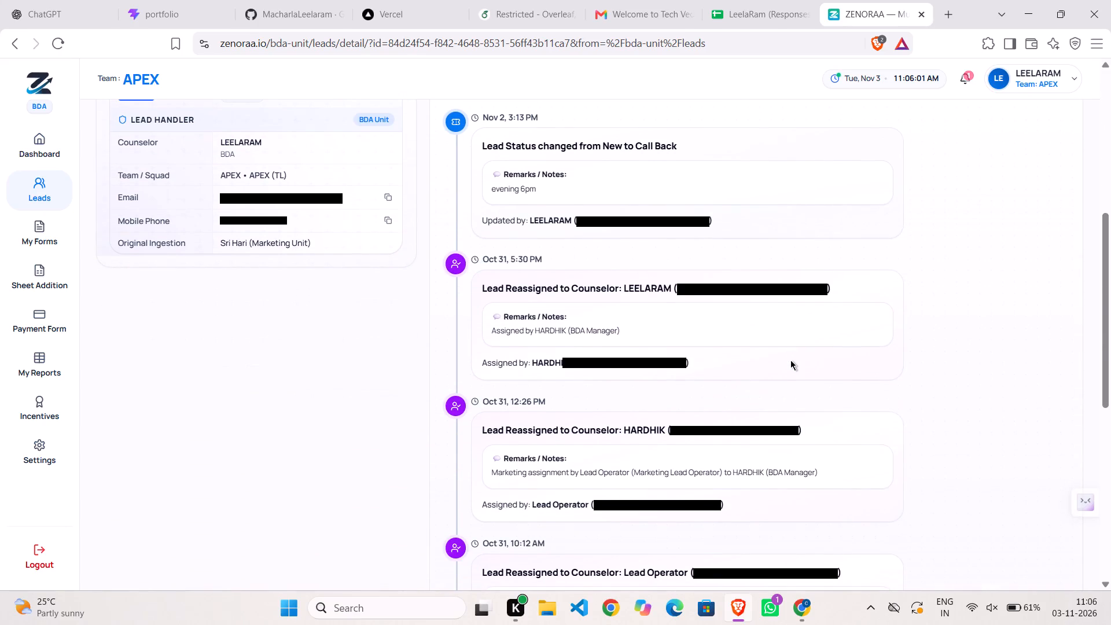
pyautogui.scroll(-3, 790, 360)
pyautogui.scroll(1, 790, 360)
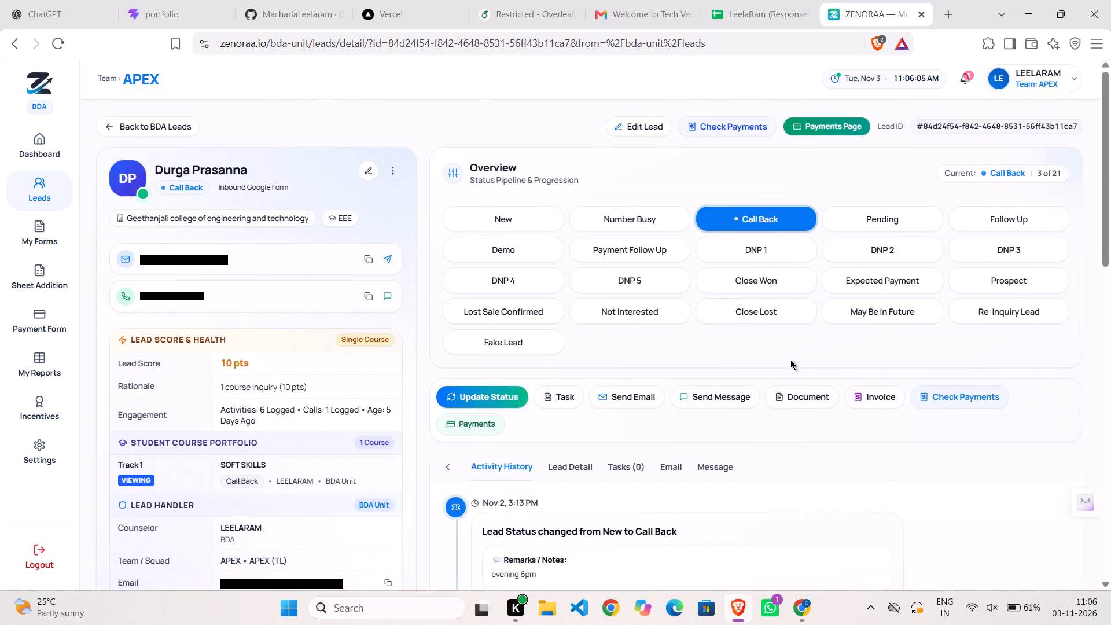
pyautogui.scroll(-5, 790, 360)
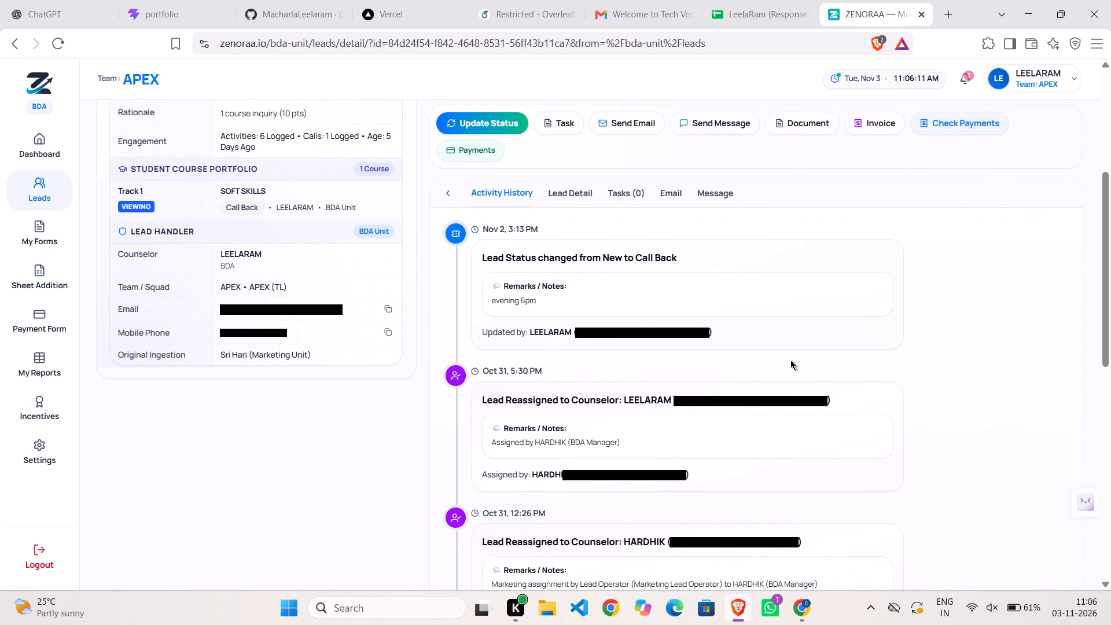
pyautogui.hscroll(-1, 912, 377)
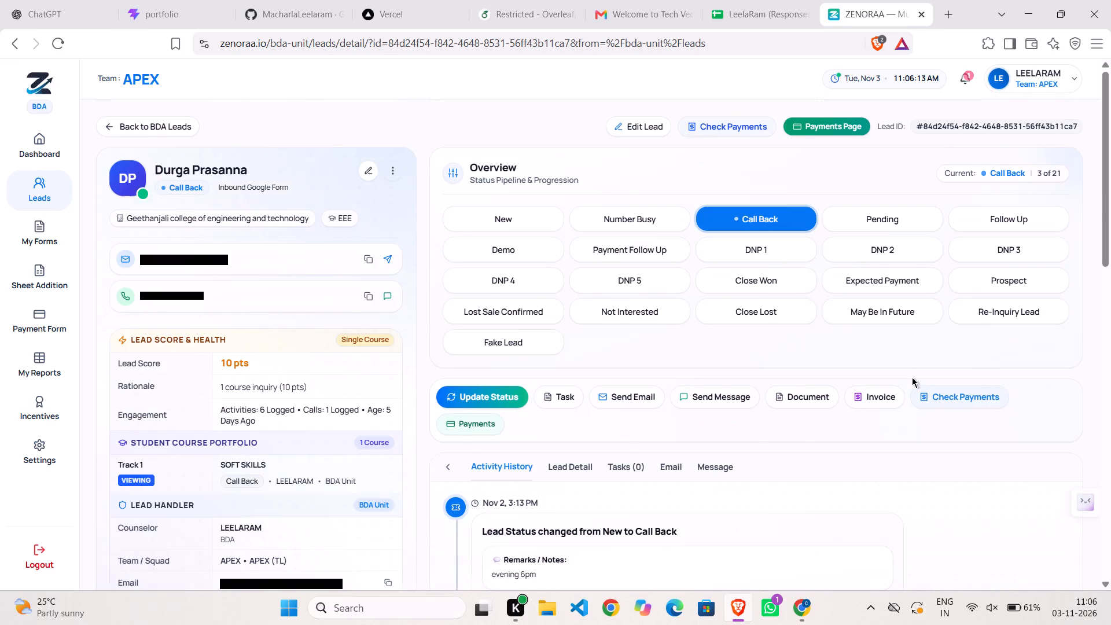
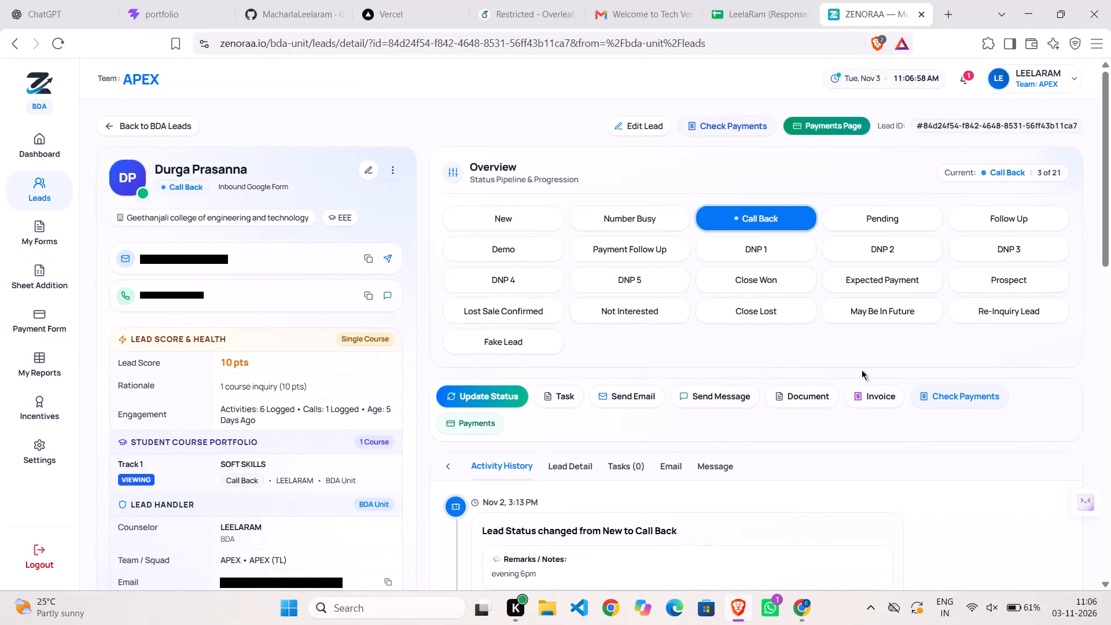
# Review the Call Back lead's Activity History, from the latest status change back through the counselor reassignments to the original ingestion.
pyautogui.scroll(1, 880, 359)
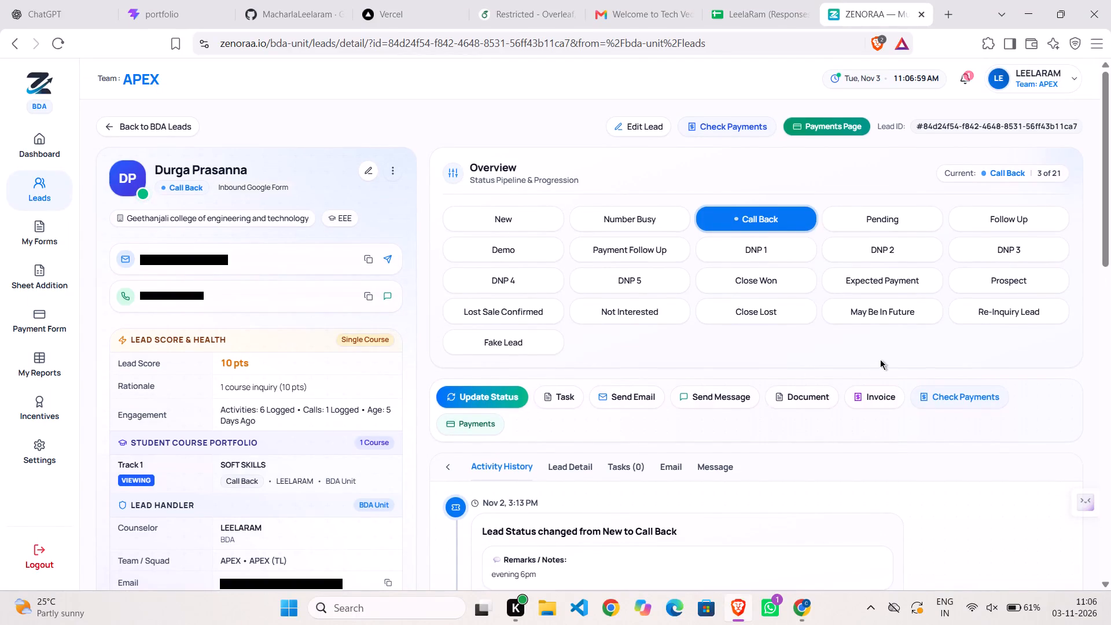
pyautogui.scroll(1, 880, 359)
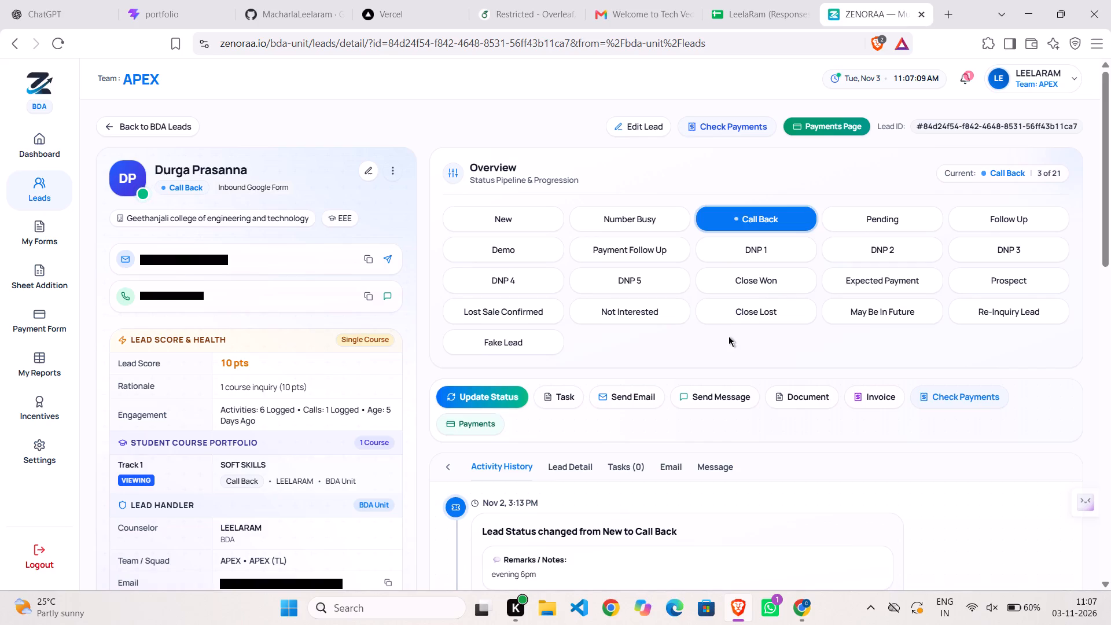
pyautogui.scroll(2, 729, 336)
pyautogui.scroll(-1, 729, 336)
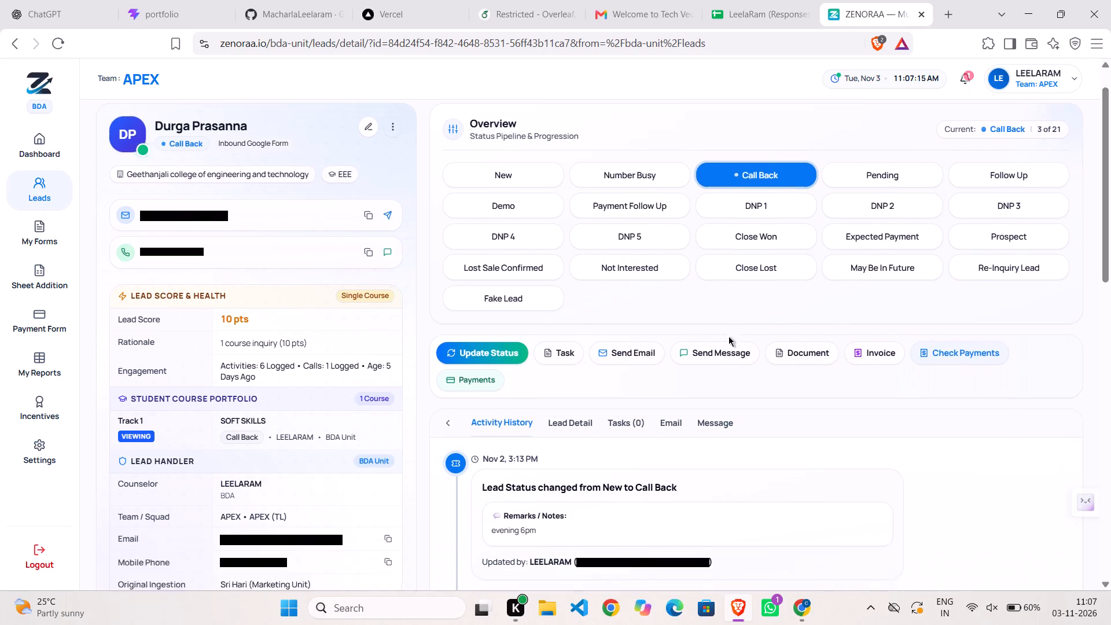
pyautogui.scroll(-7, 729, 336)
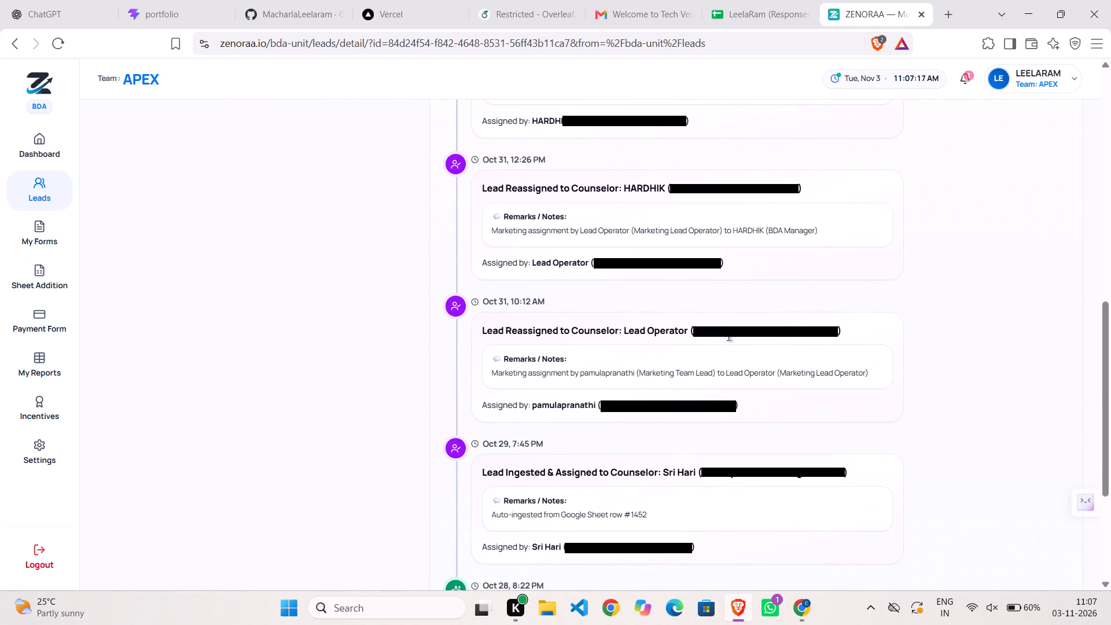
pyautogui.scroll(4, 729, 336)
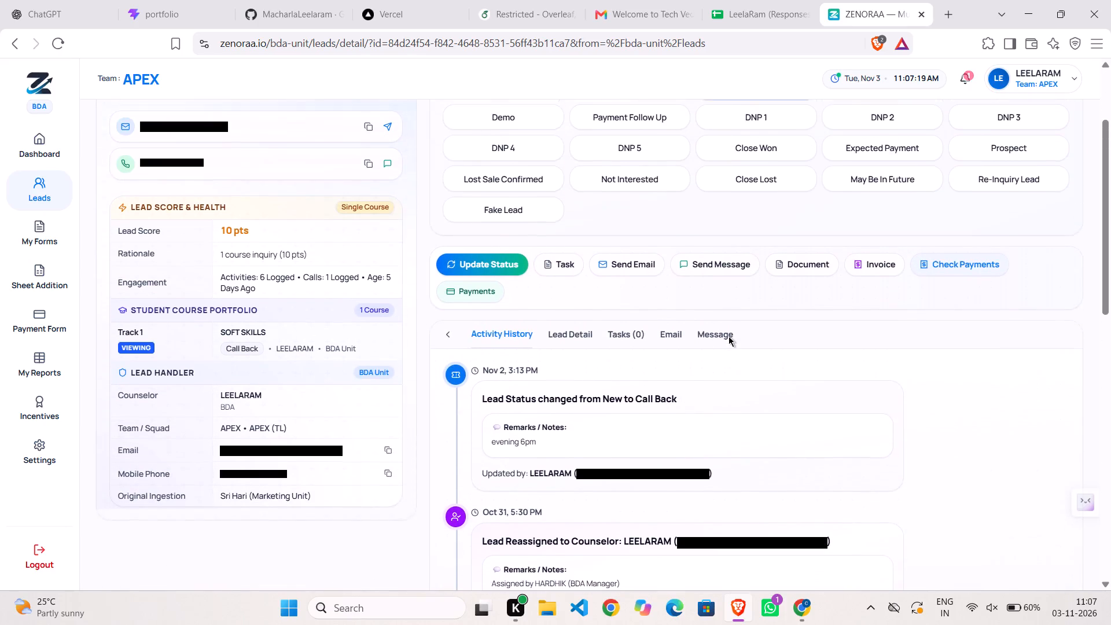
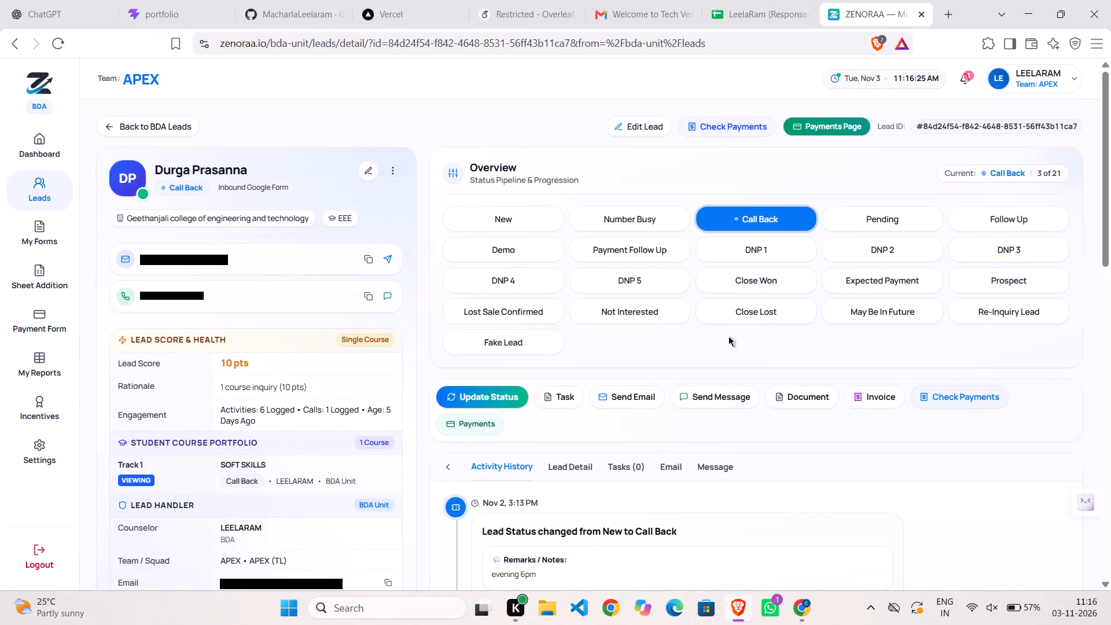
# Recheck the Call Back lead's handler details and the status-change and counselor reassignment entries in its Activity History.
pyautogui.hscroll(-2, 729, 336)
pyautogui.scroll(-5, 729, 336)
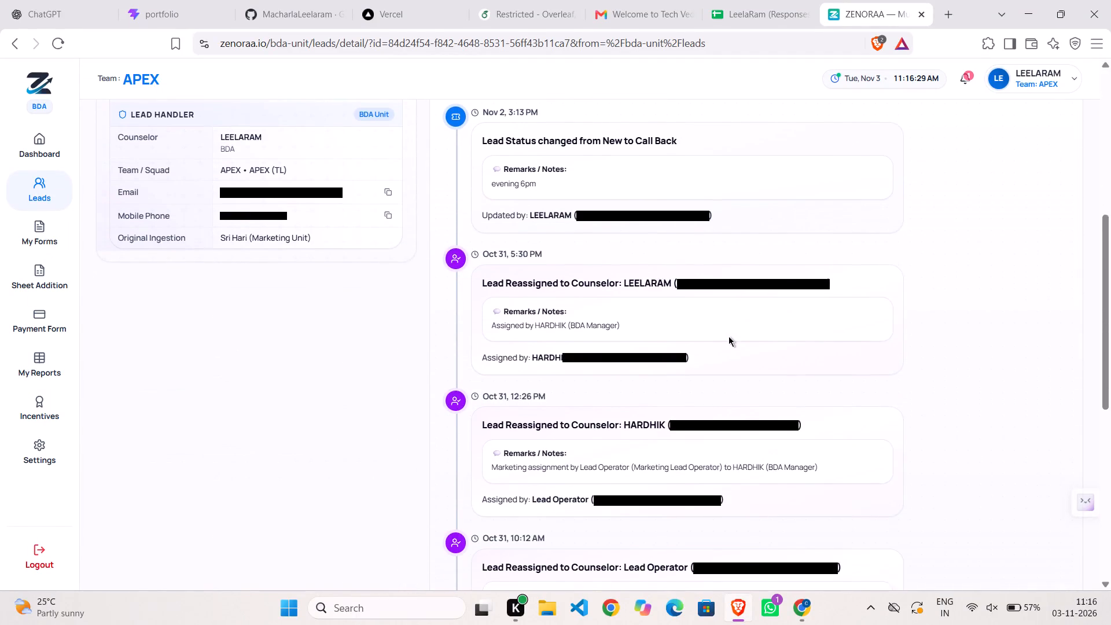
pyautogui.scroll(1, 729, 336)
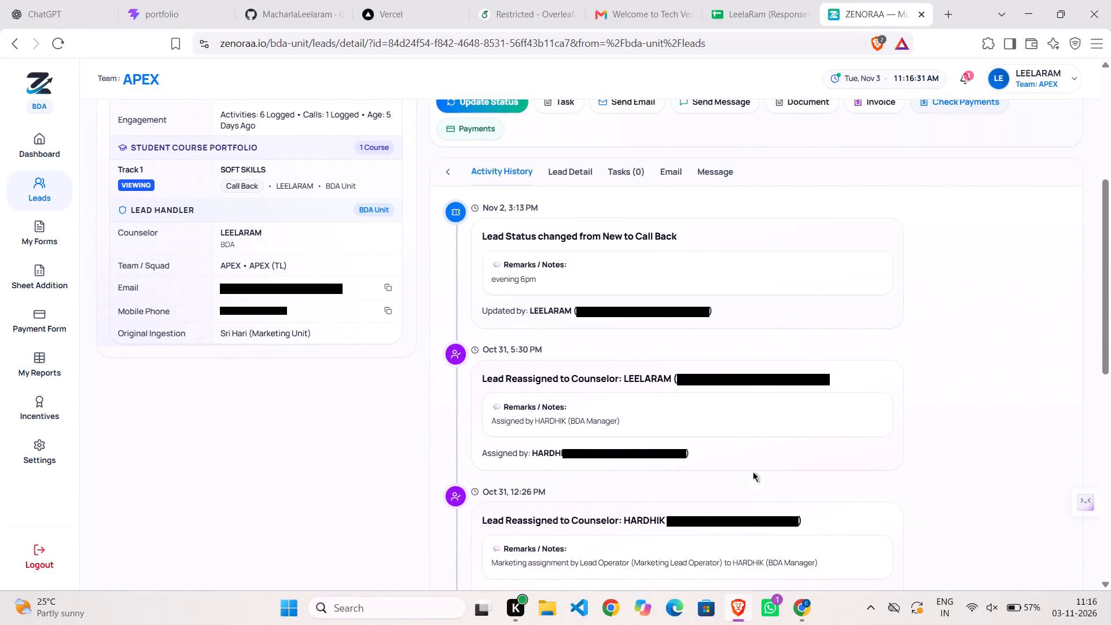
pyautogui.scroll(3, 662, 374)
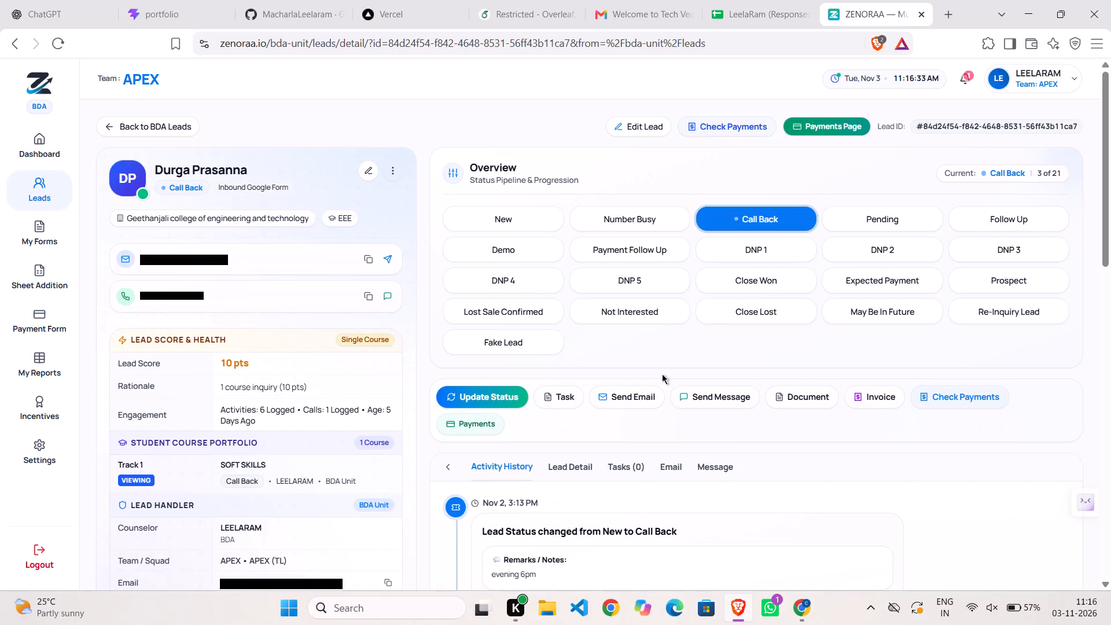
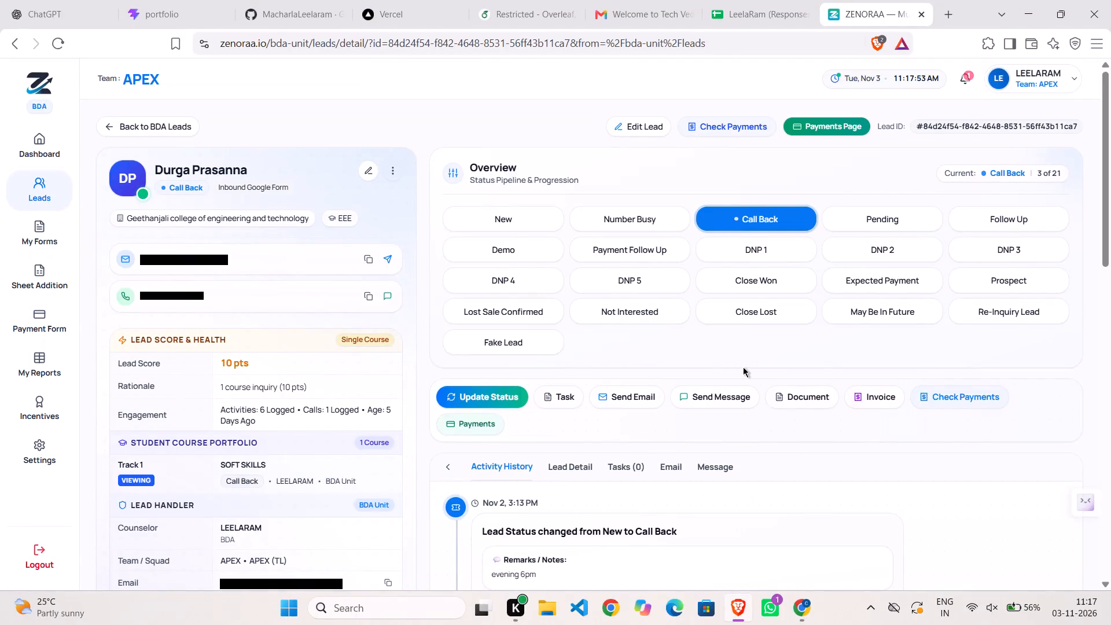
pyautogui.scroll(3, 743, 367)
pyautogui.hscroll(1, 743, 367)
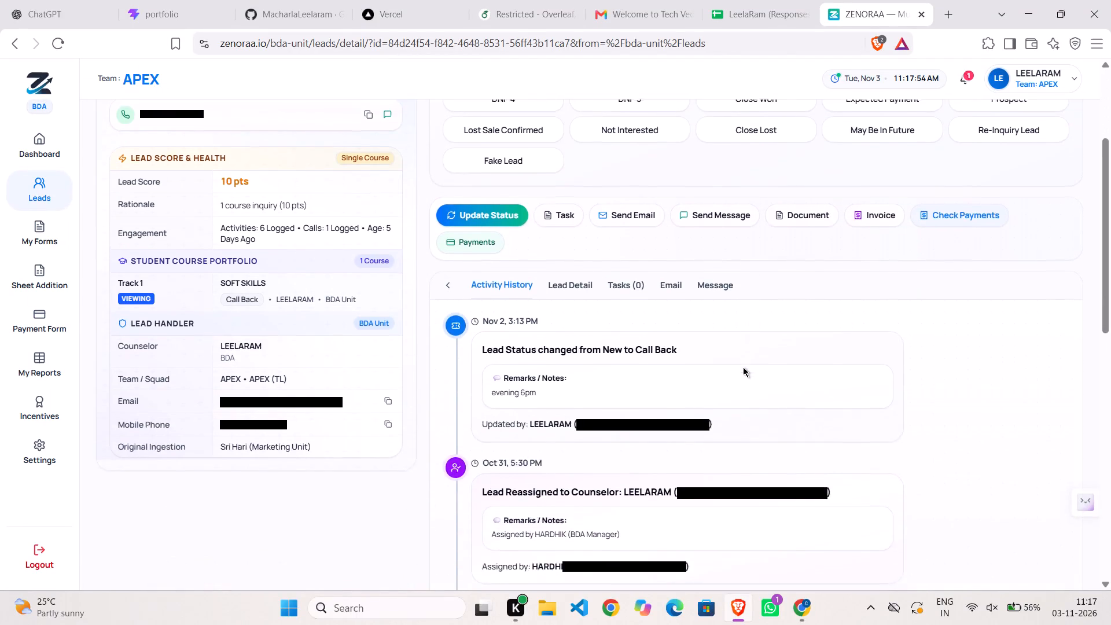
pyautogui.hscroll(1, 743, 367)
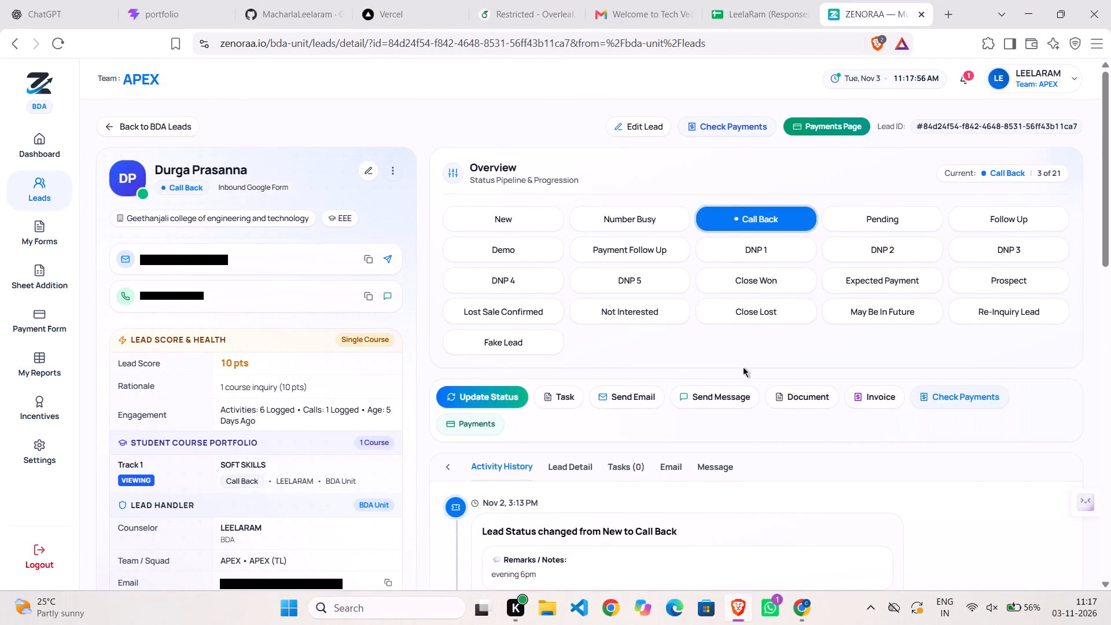
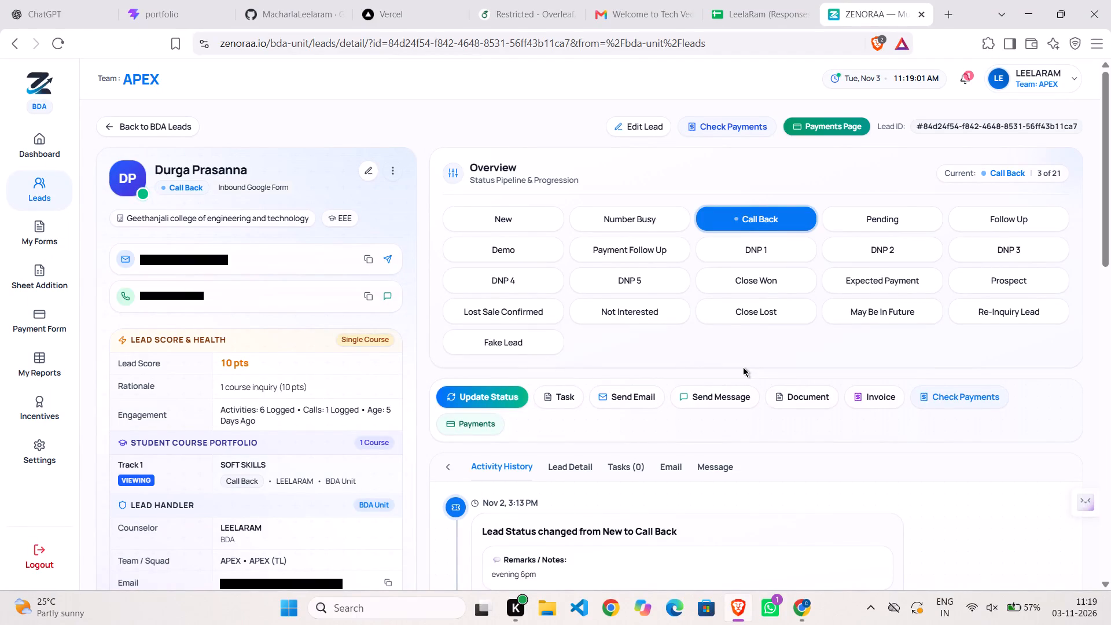
# Return from the lead's detail page to the leads list and filter it by the Call Back status.
pyautogui.hscroll(3, 743, 367)
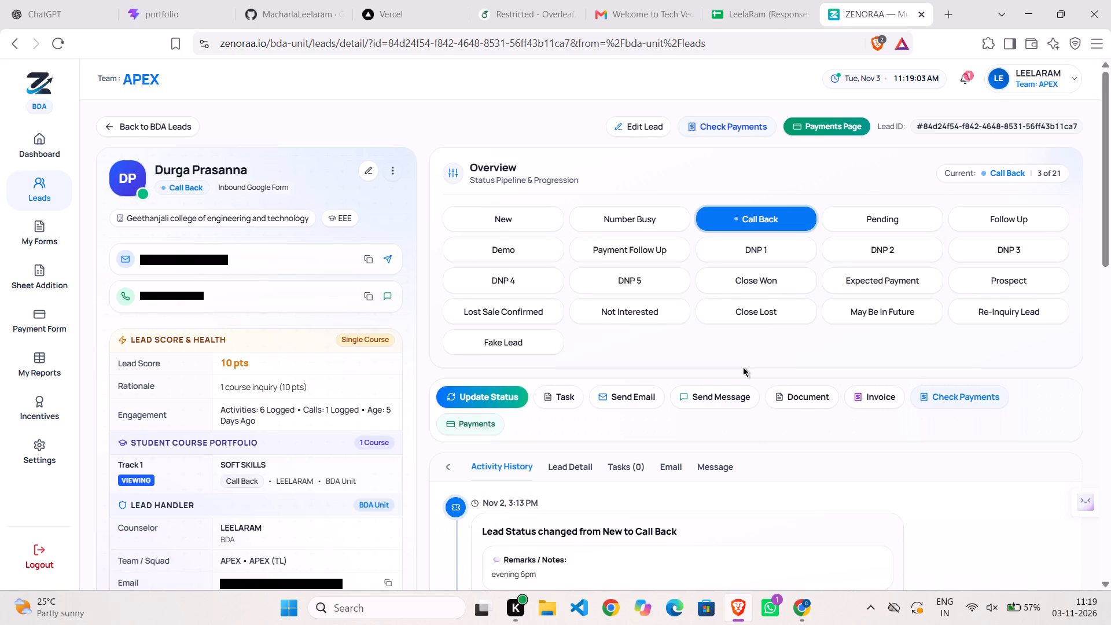
pyautogui.hscroll(6, 743, 367)
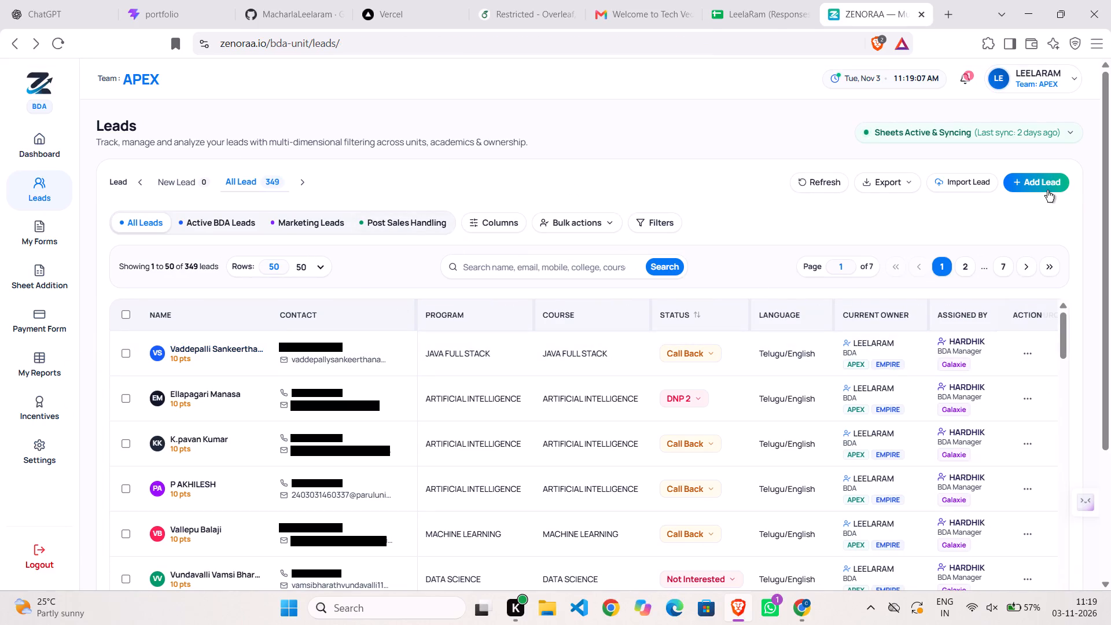
pyautogui.click(657, 225)
pyautogui.click(676, 264)
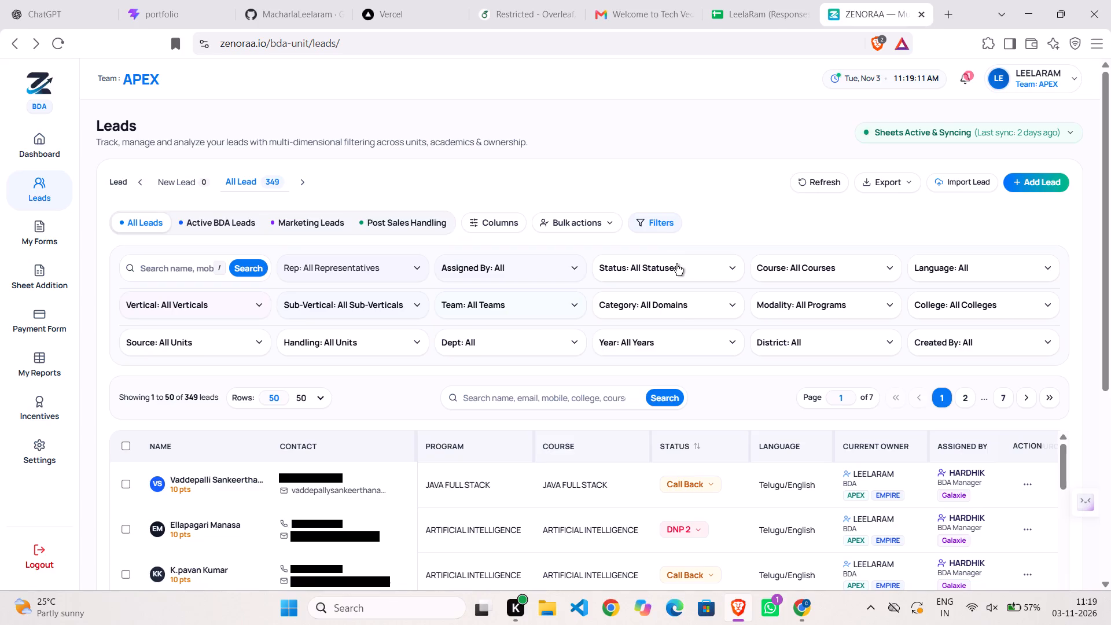
pyautogui.click(649, 427)
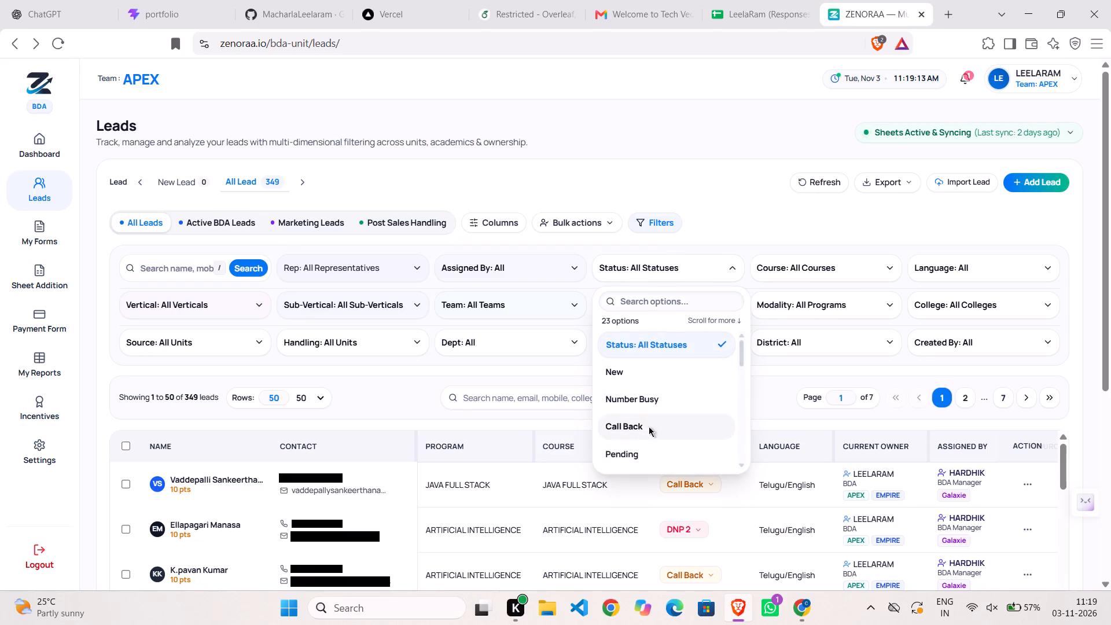
# Look through the filtered Call Back leads down to the end of the list, examining their courses, owners and assigners.
pyautogui.scroll(-4, 785, 428)
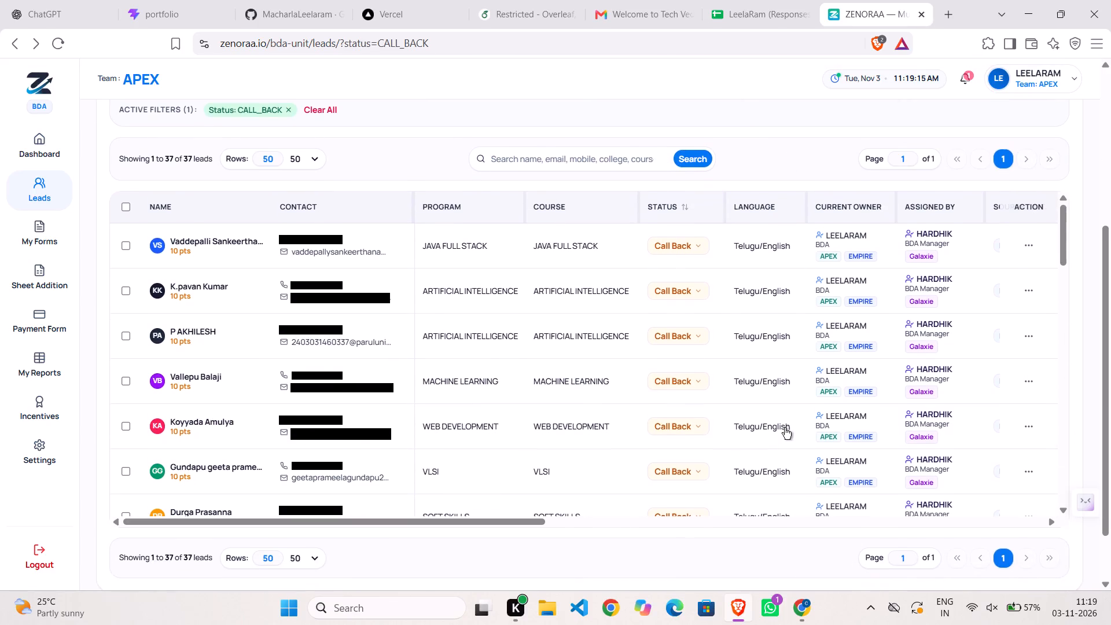
pyautogui.scroll(-5, 785, 428)
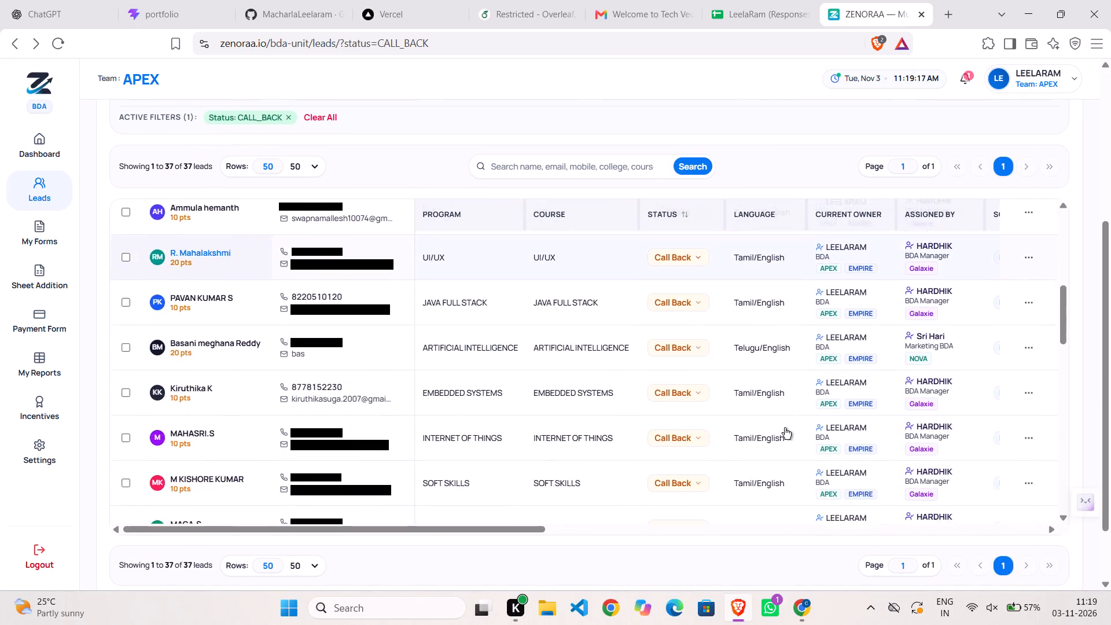
pyautogui.scroll(-8, 785, 428)
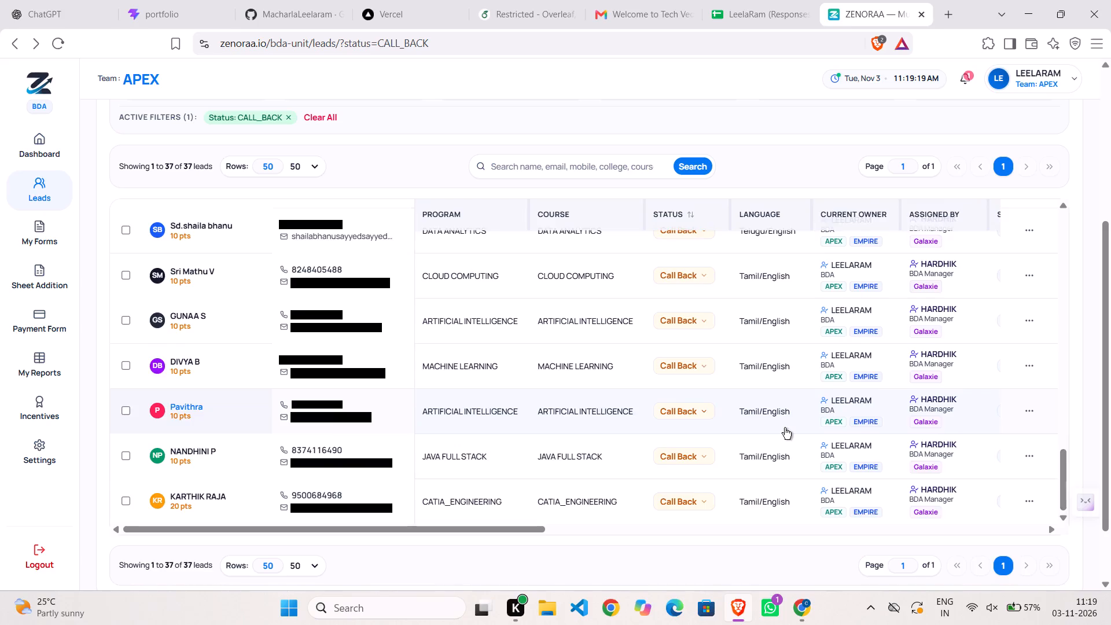
pyautogui.scroll(10, 785, 428)
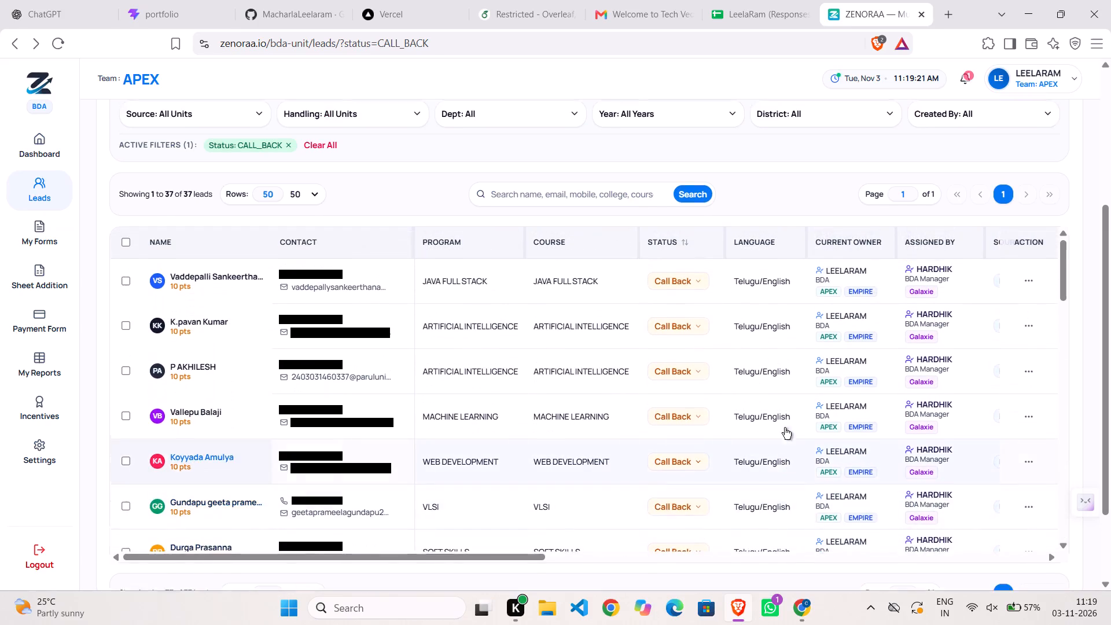
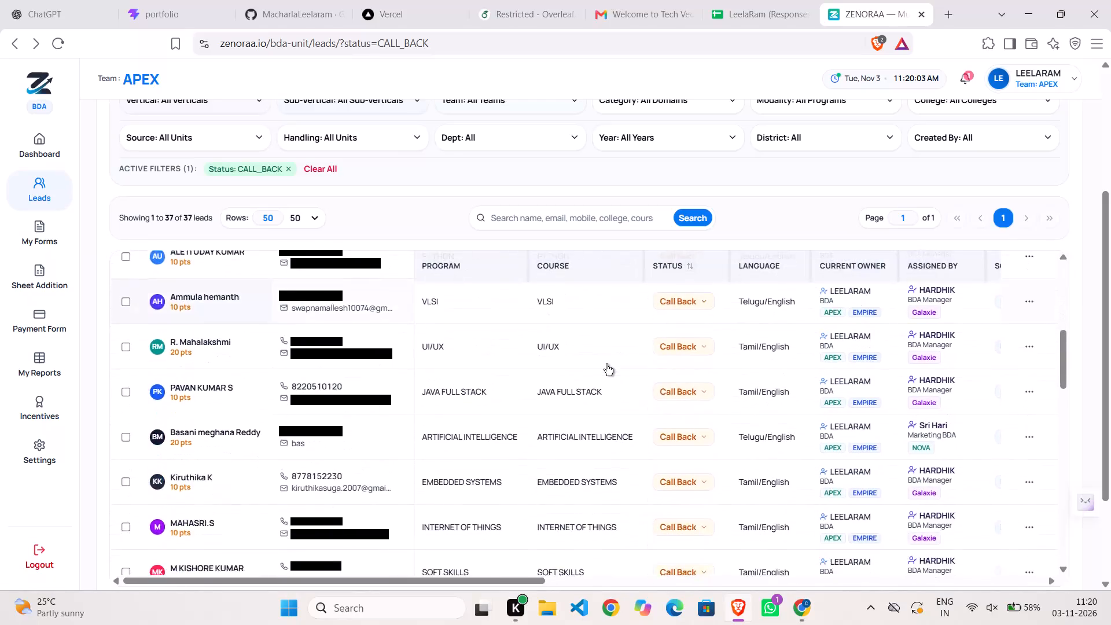
# Look through the remaining filtered Call Back leads to the end of the list, examining their courses, languages, current owners and assigners.
pyautogui.scroll(-4, 606, 364)
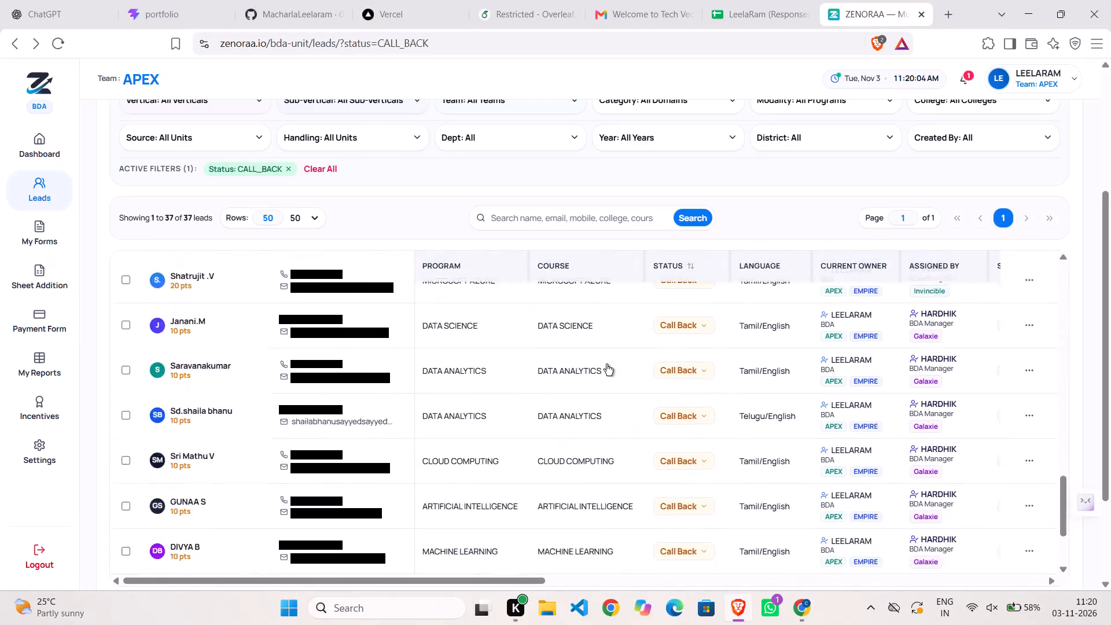
pyautogui.scroll(-5, 606, 364)
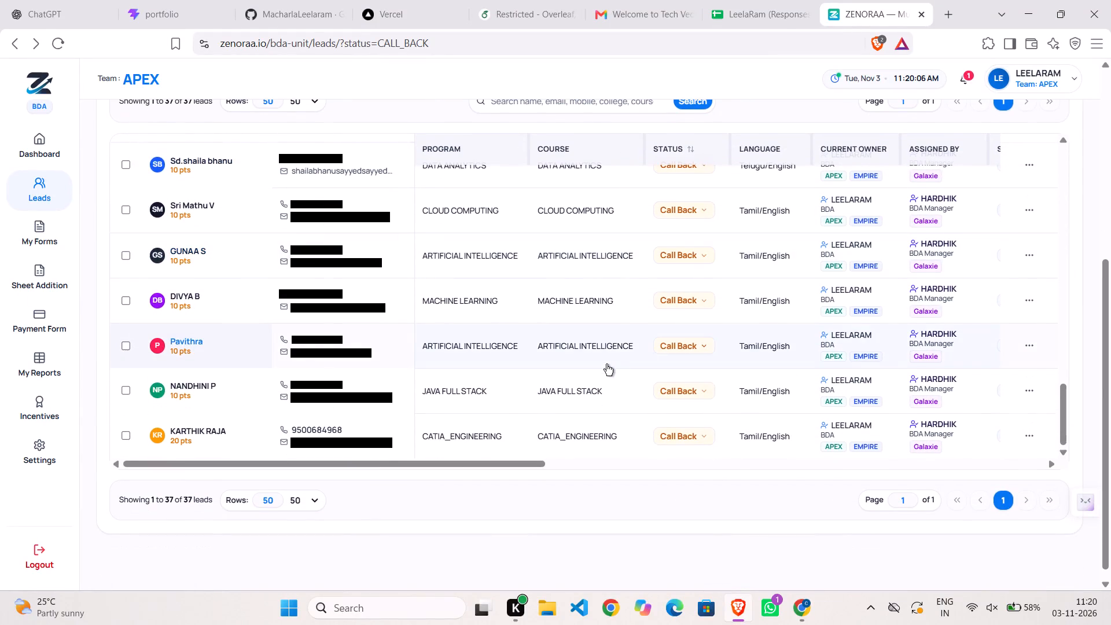
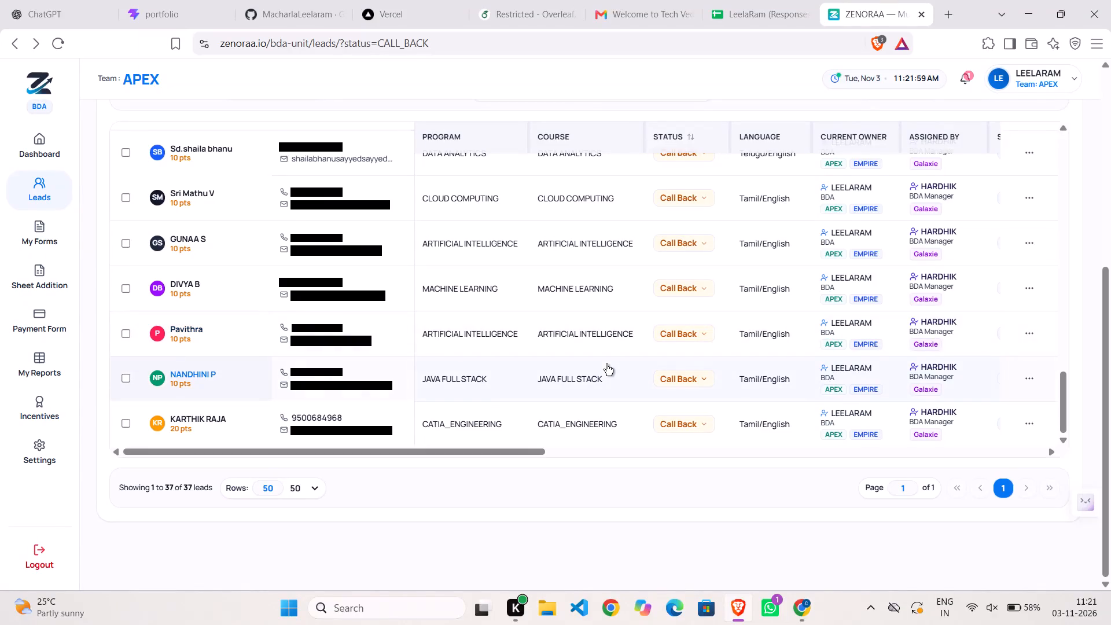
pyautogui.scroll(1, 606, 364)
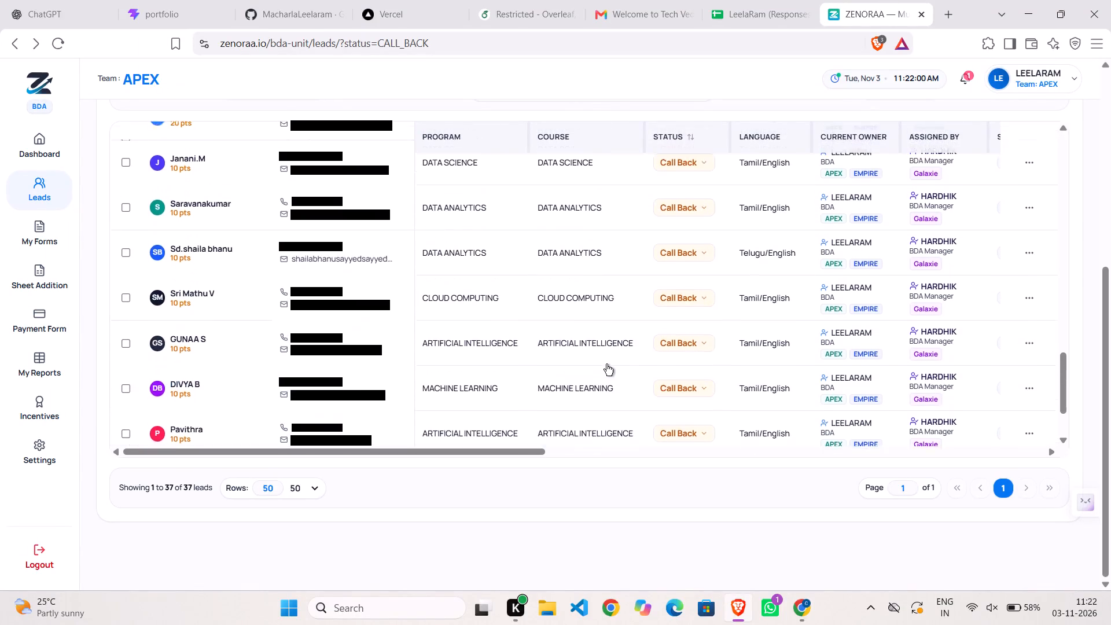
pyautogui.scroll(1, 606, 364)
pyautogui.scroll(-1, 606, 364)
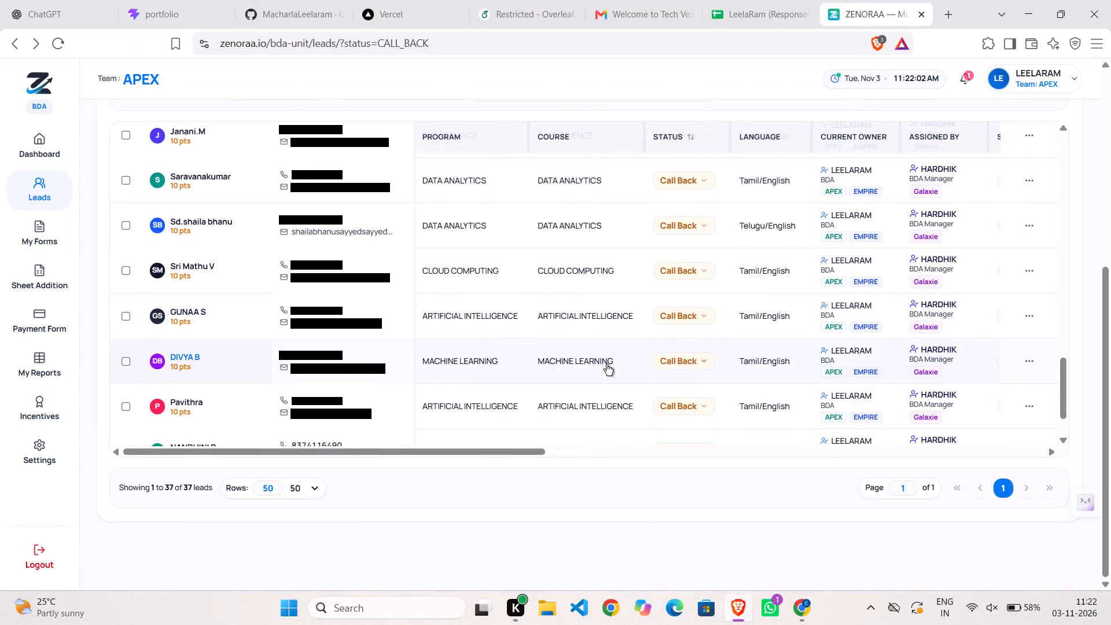
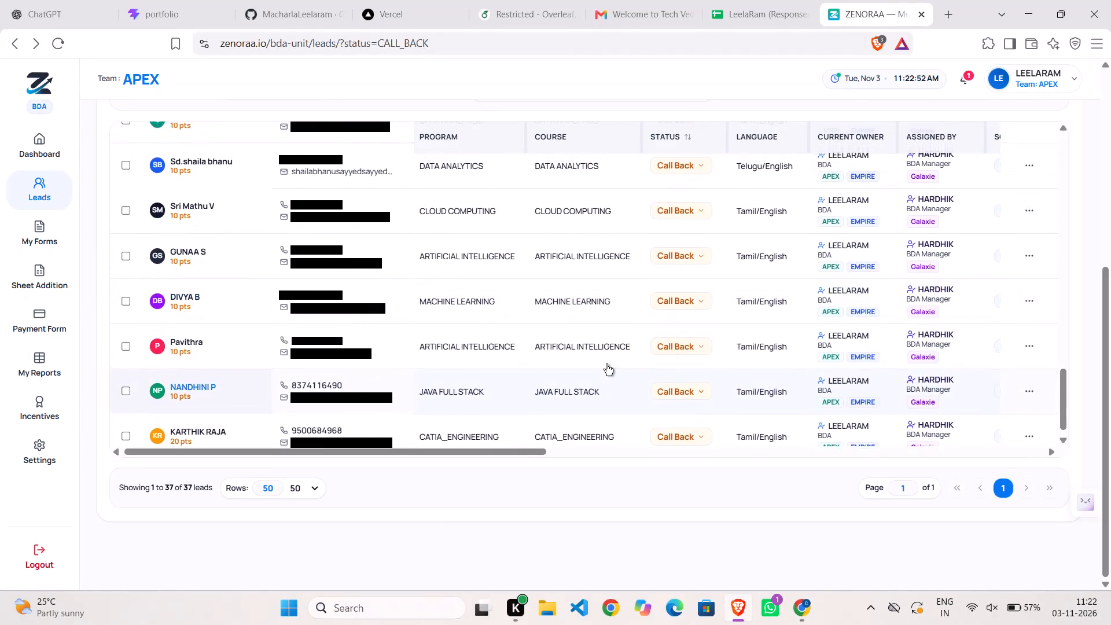
# Filter the Call Back leads by the language Telugu/English.
pyautogui.scroll(2, 606, 364)
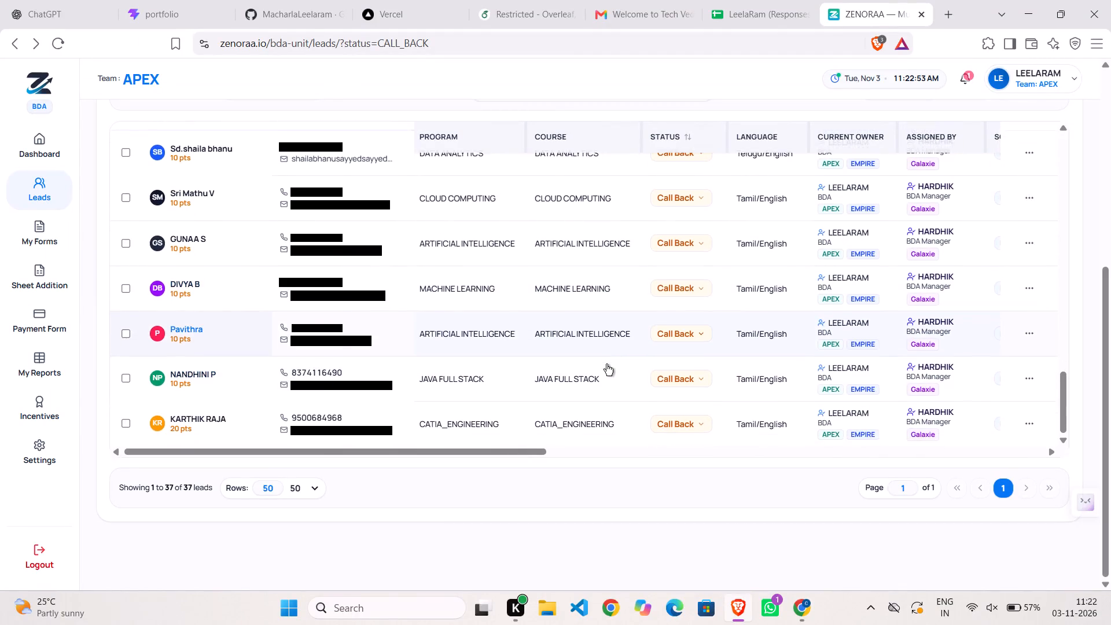
pyautogui.scroll(2, 606, 364)
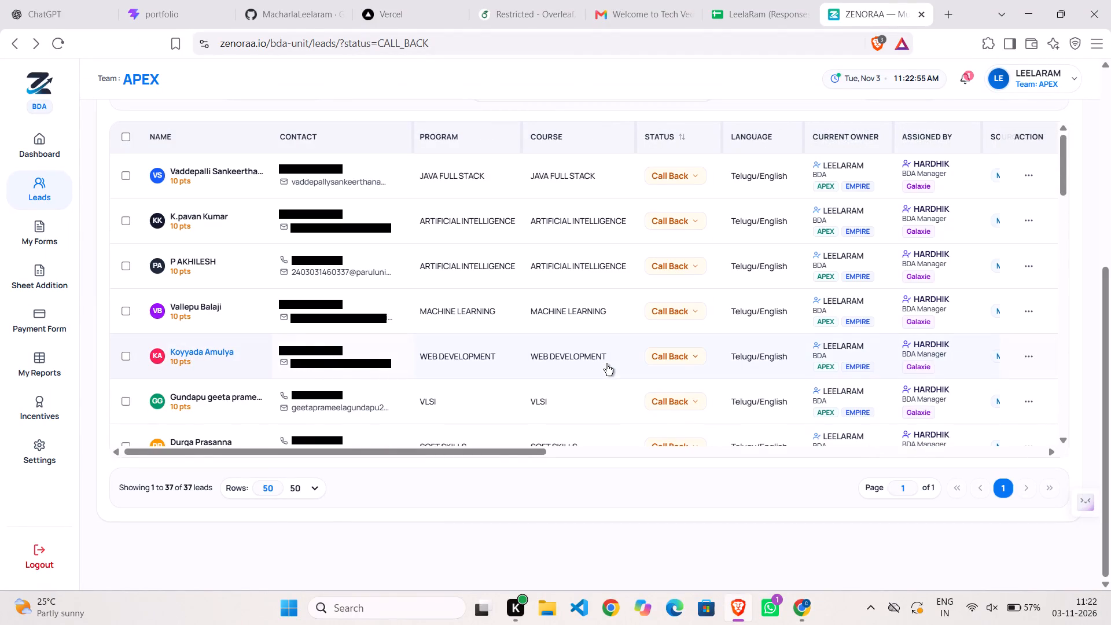
pyautogui.scroll(5, 606, 364)
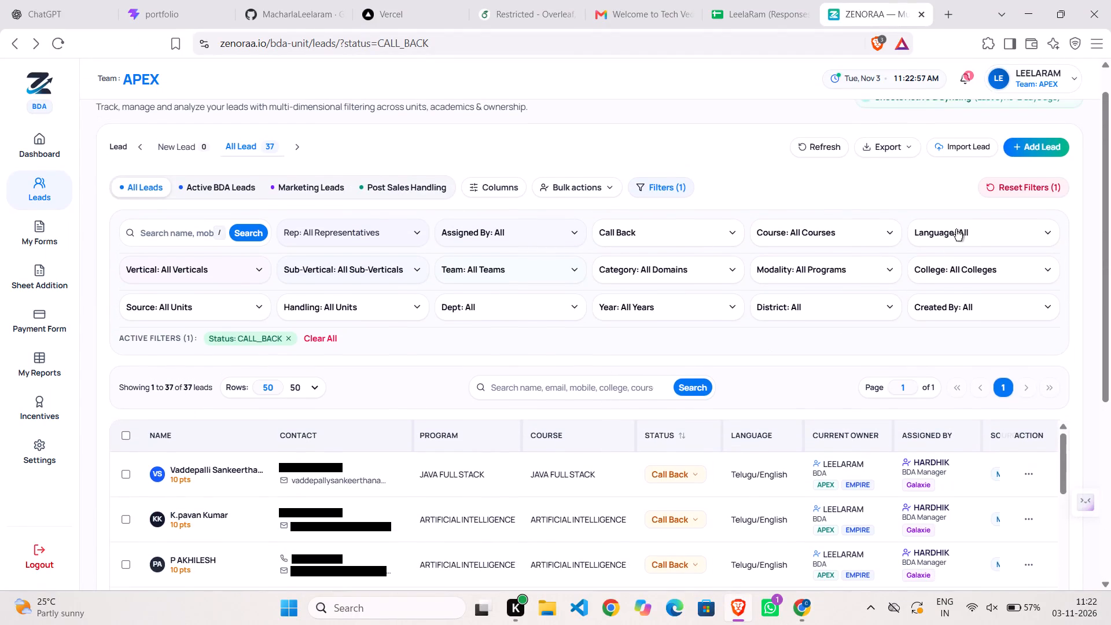
pyautogui.click(956, 229)
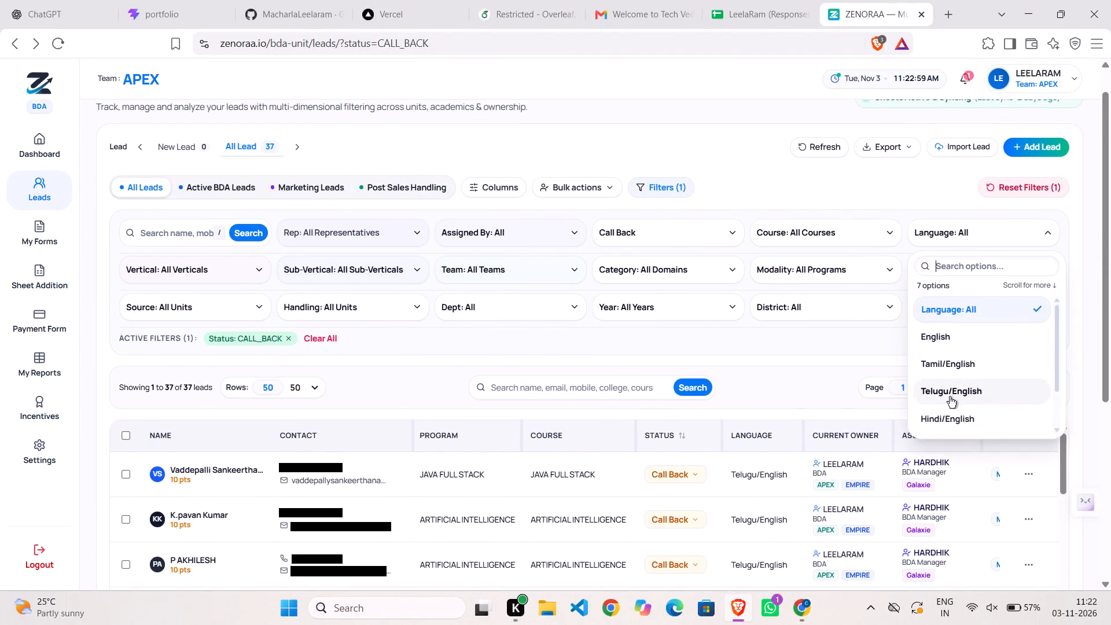
pyautogui.click(951, 394)
# Examine the filtered Telugu/English Call Back leads, including their courses, current owners, assigners, source and handling units, and original owners.
pyautogui.scroll(-5, 951, 394)
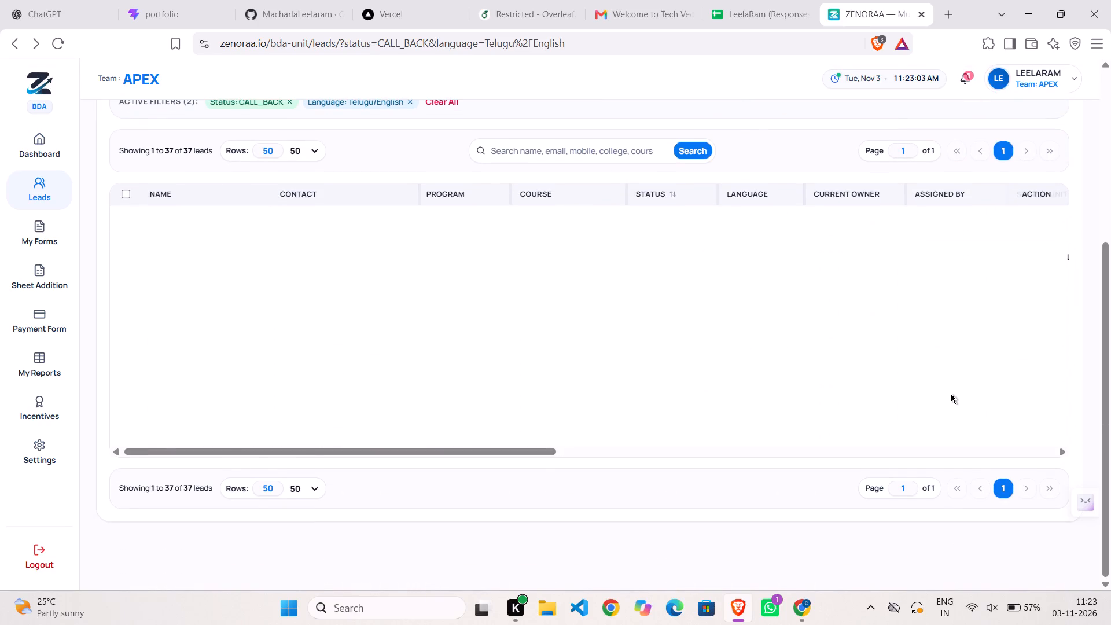
pyautogui.hscroll(-4, 951, 394)
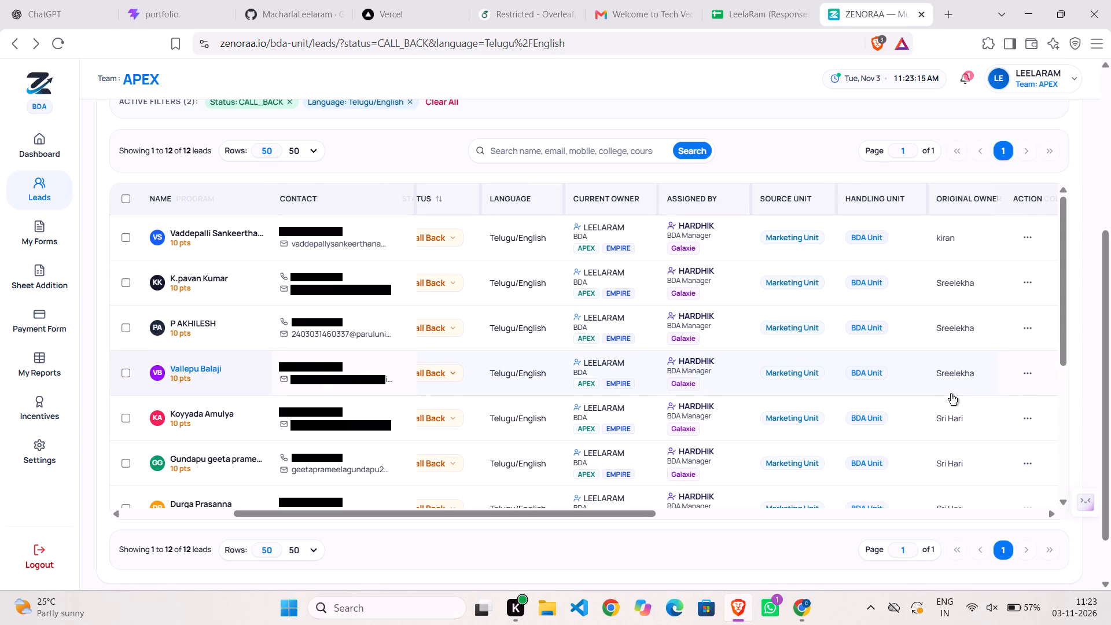
pyautogui.scroll(-5, 951, 394)
pyautogui.scroll(4, 951, 394)
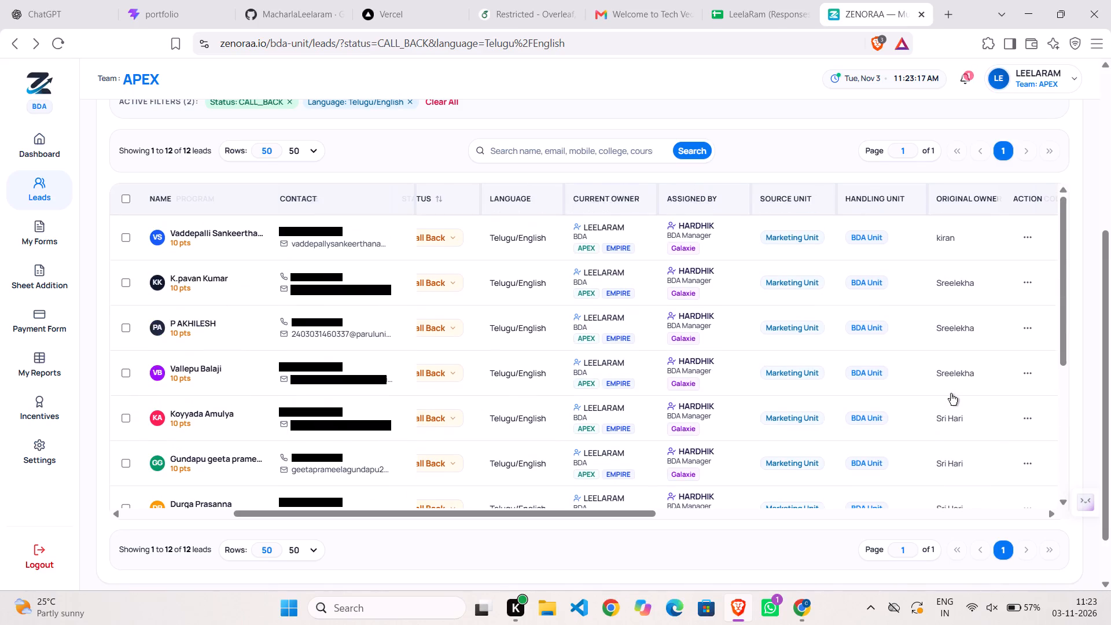
pyautogui.hscroll(4, 951, 394)
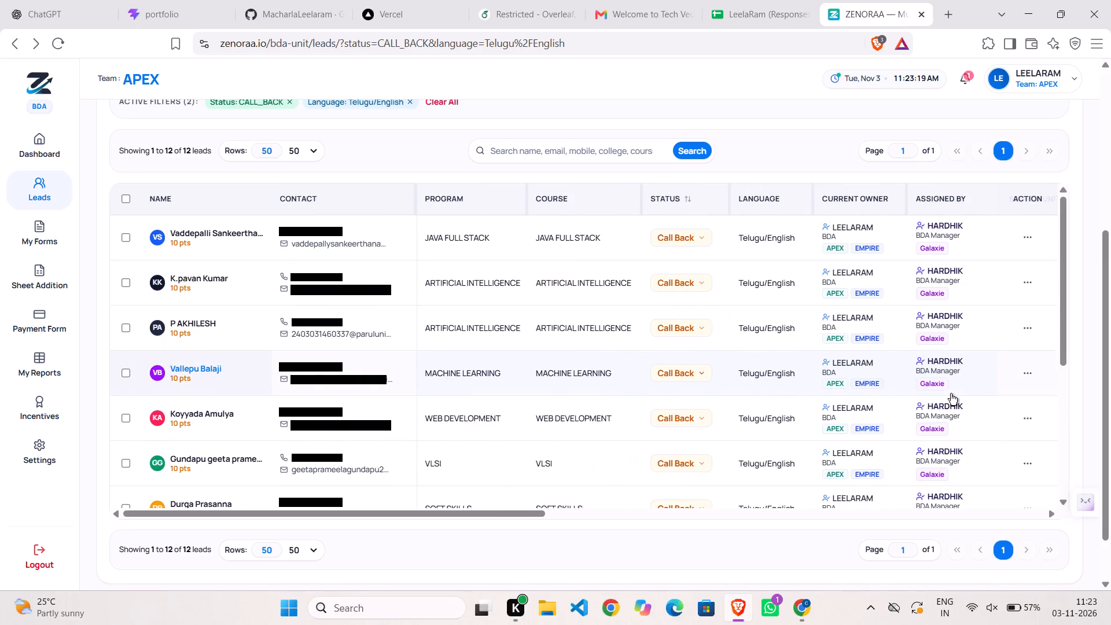
pyautogui.scroll(-3, 951, 394)
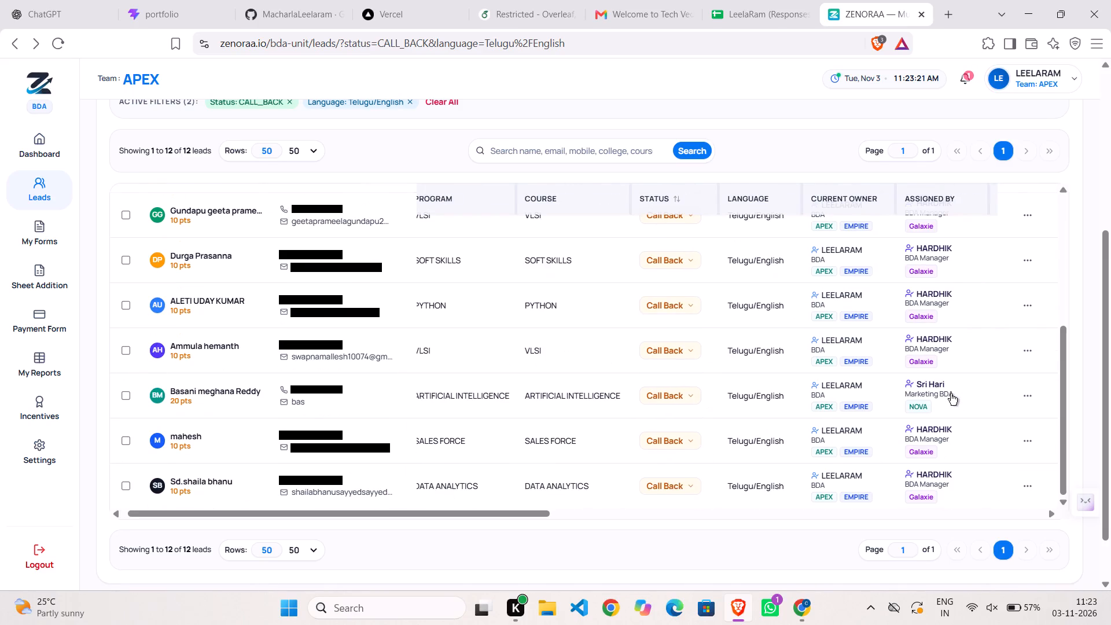
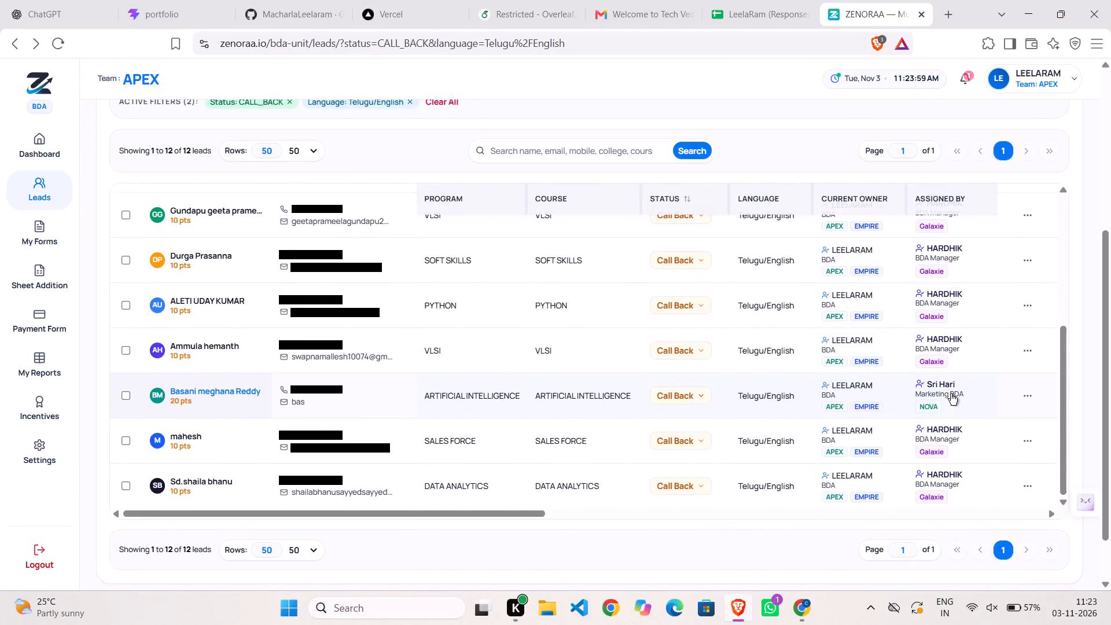
# Compare the filtered leads' assigners, source and handling units, original owners and colleges, including the Artificial Intelligence lead's row.
pyautogui.hscroll(-8, 951, 394)
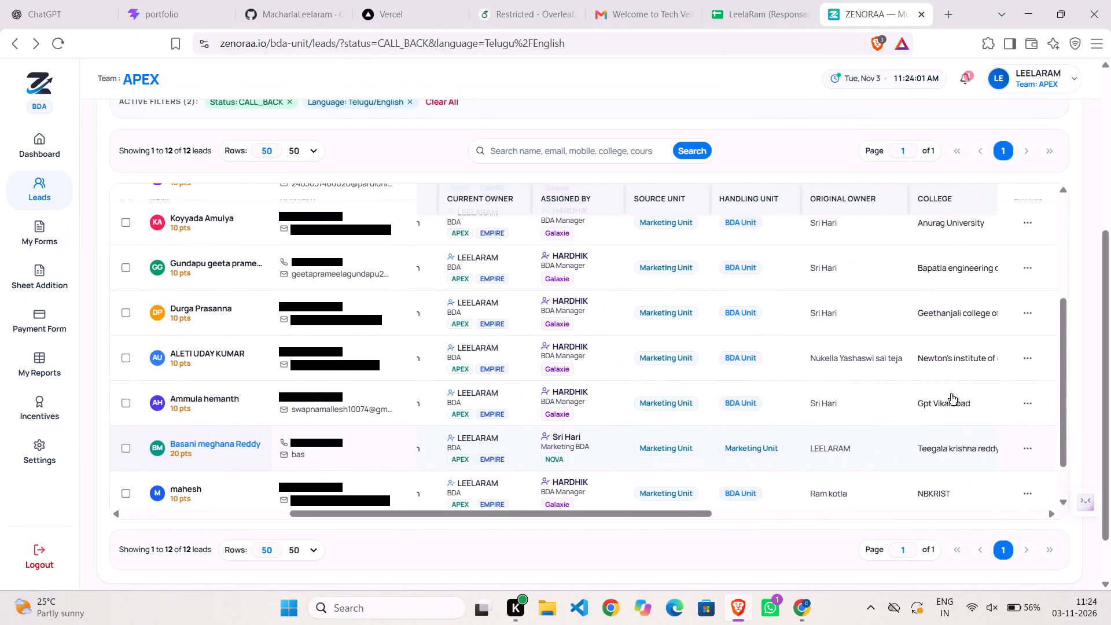
pyautogui.hscroll(13, 951, 394)
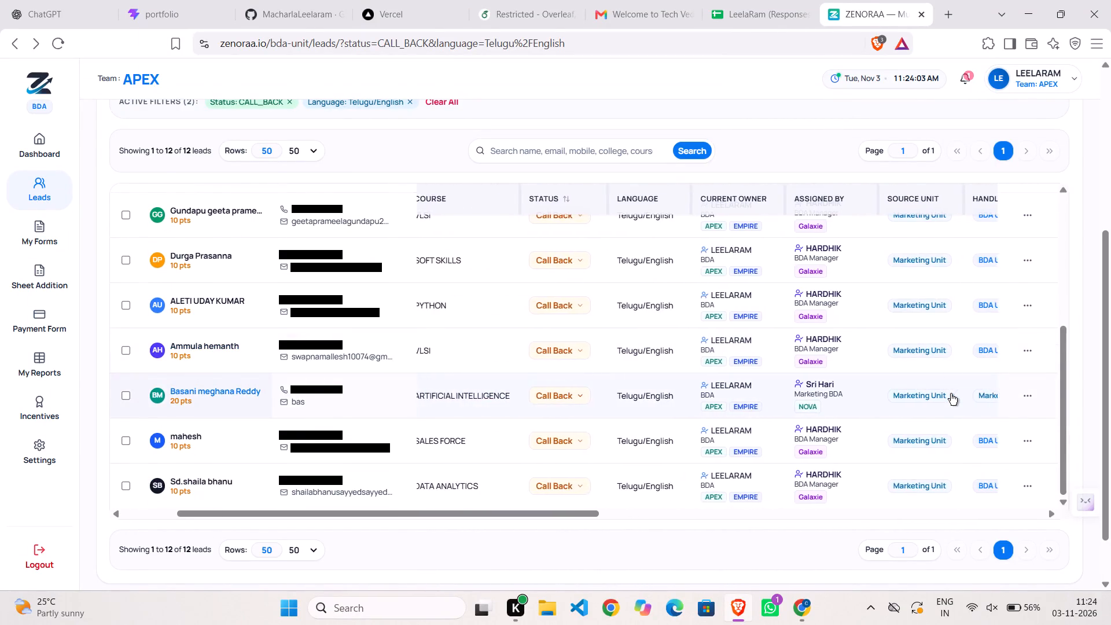
pyautogui.hscroll(1, 951, 394)
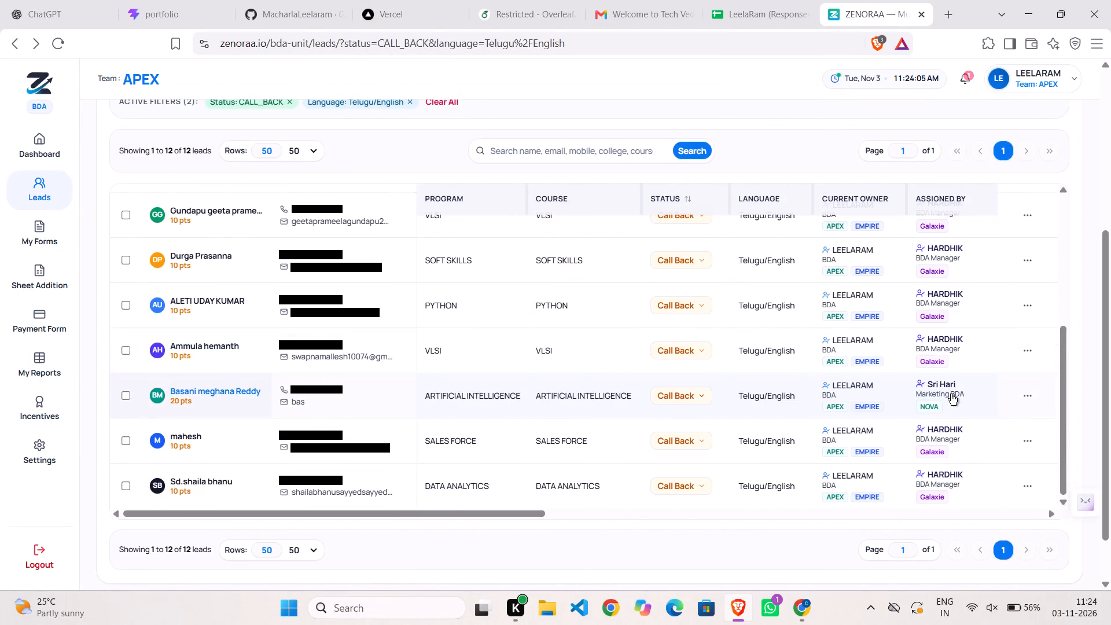
pyautogui.hscroll(2, 951, 394)
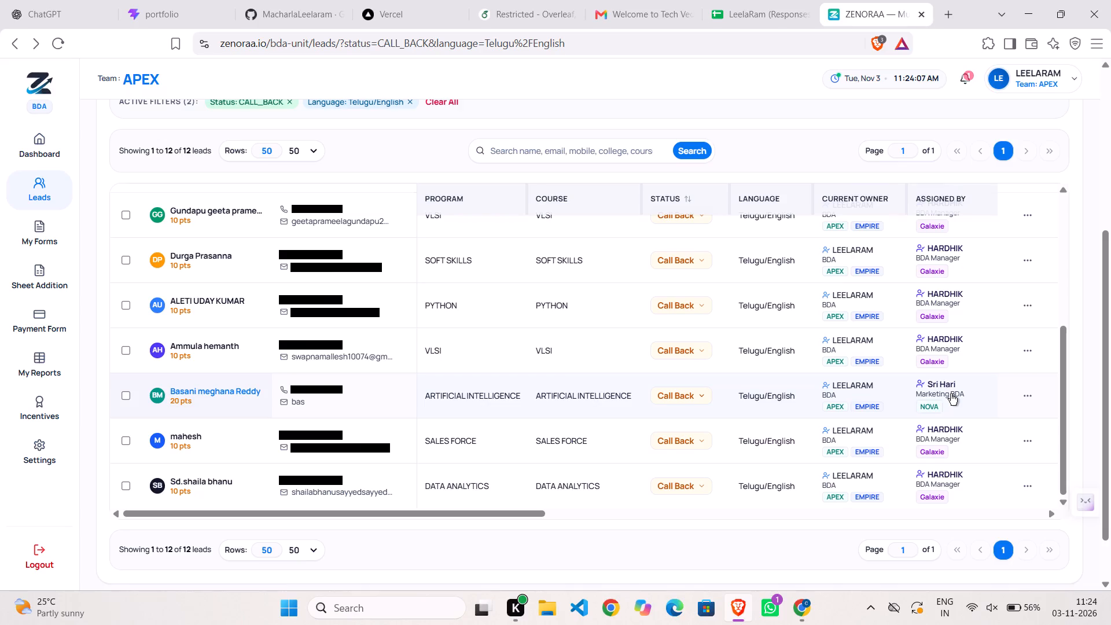
pyautogui.hscroll(1, 951, 394)
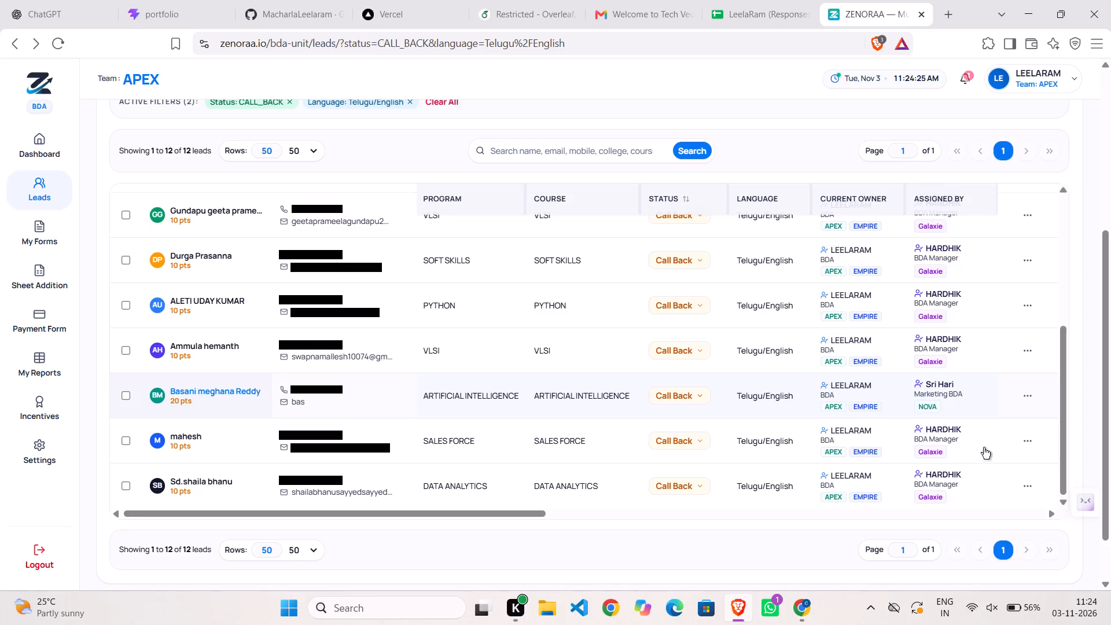
# Update the status of the Data Analytics lead at the end of the list to Not Interested, with the call remark "not interested".
pyautogui.click(696, 483)
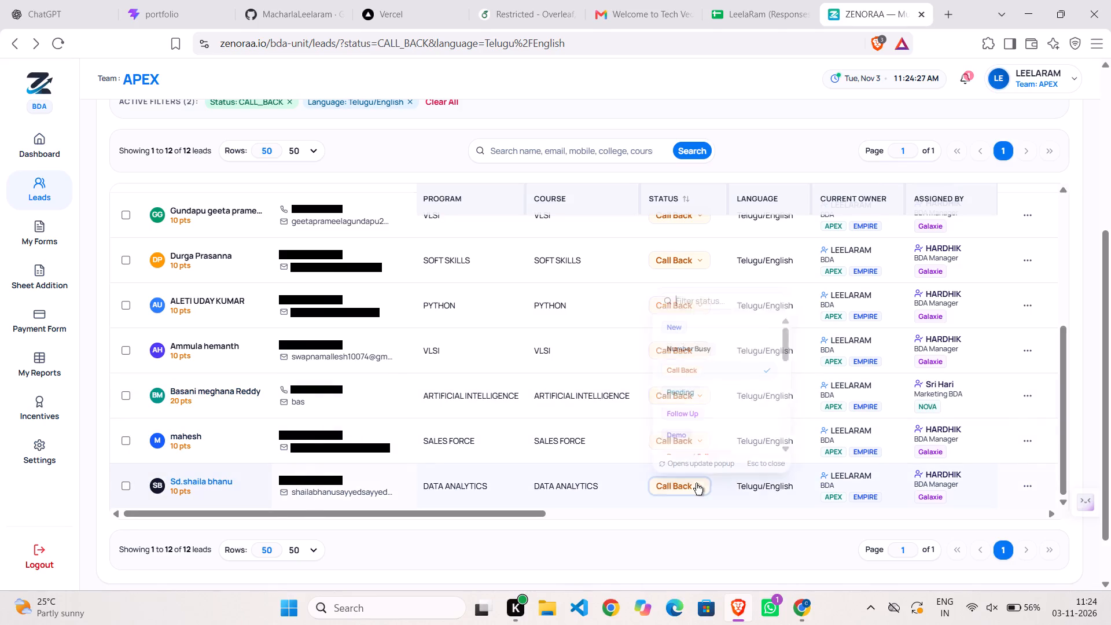
pyautogui.scroll(-2, 693, 363)
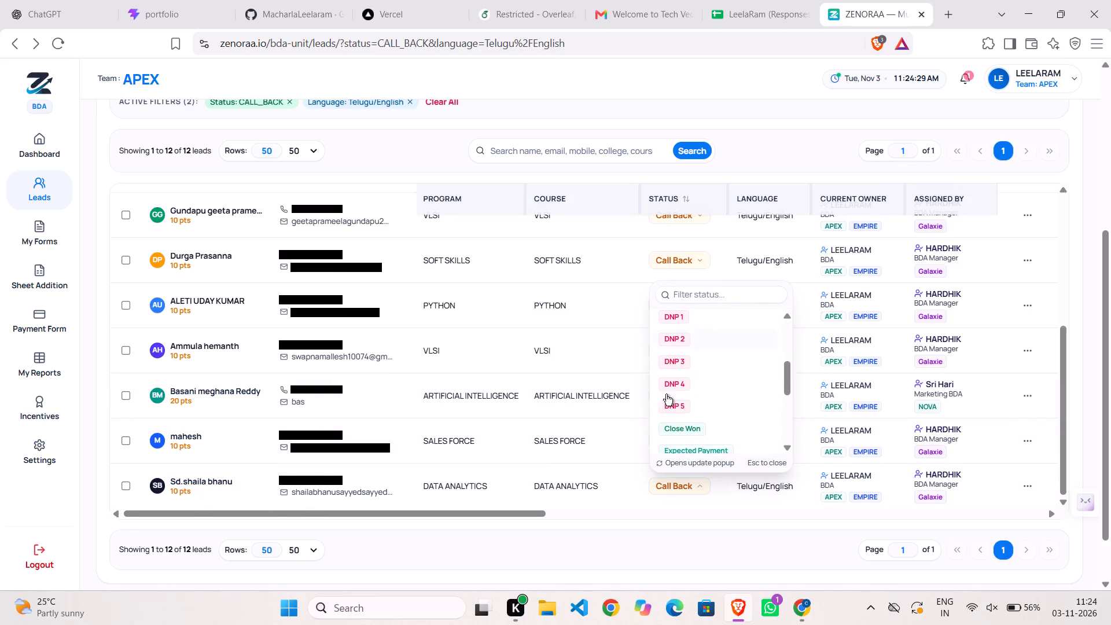
pyautogui.scroll(-5, 665, 443)
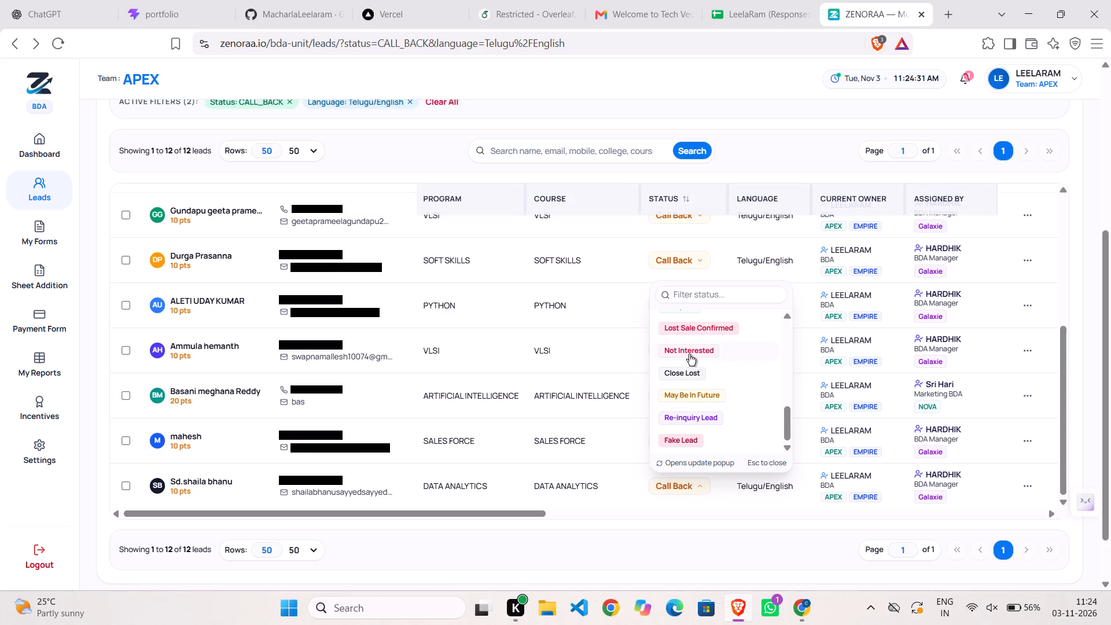
pyautogui.click(689, 354)
pyautogui.click(605, 321)
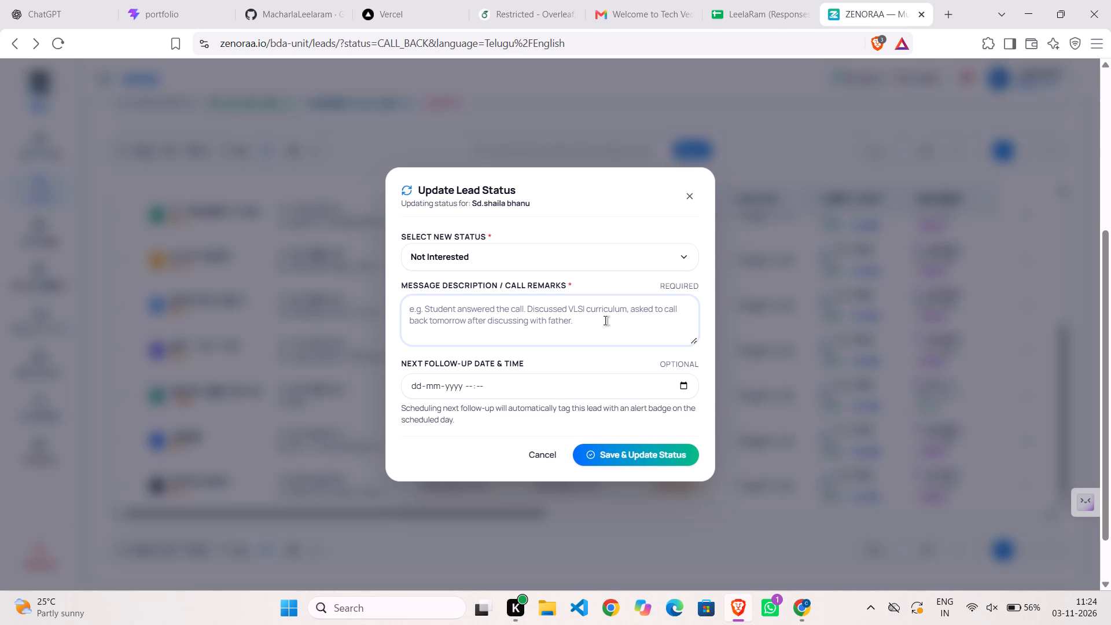
pyautogui.write('not interested')
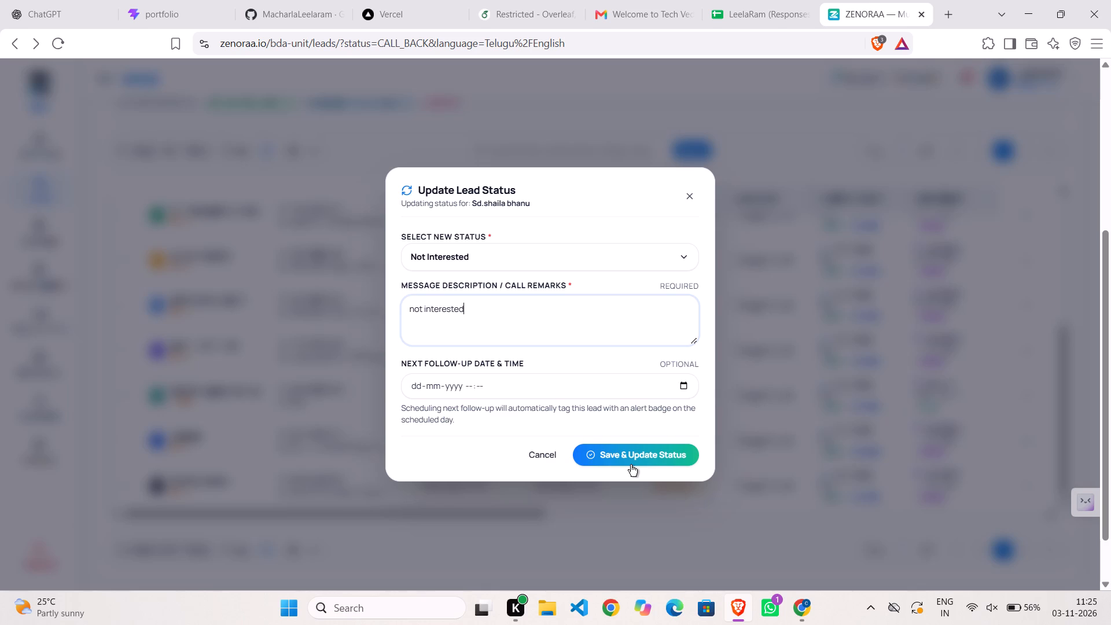
pyautogui.click(631, 465)
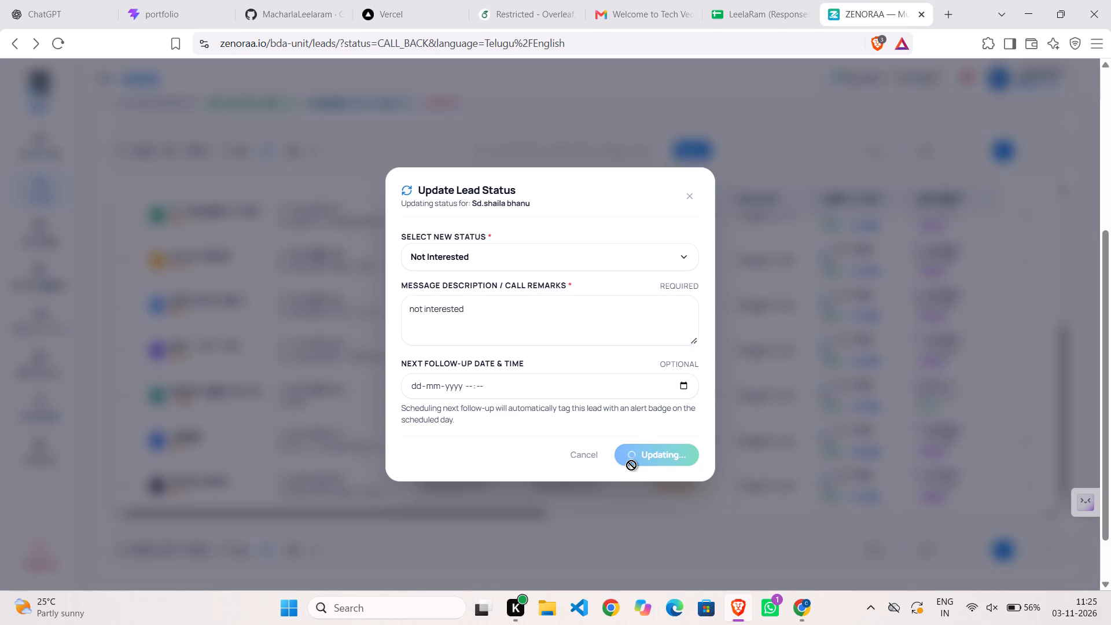
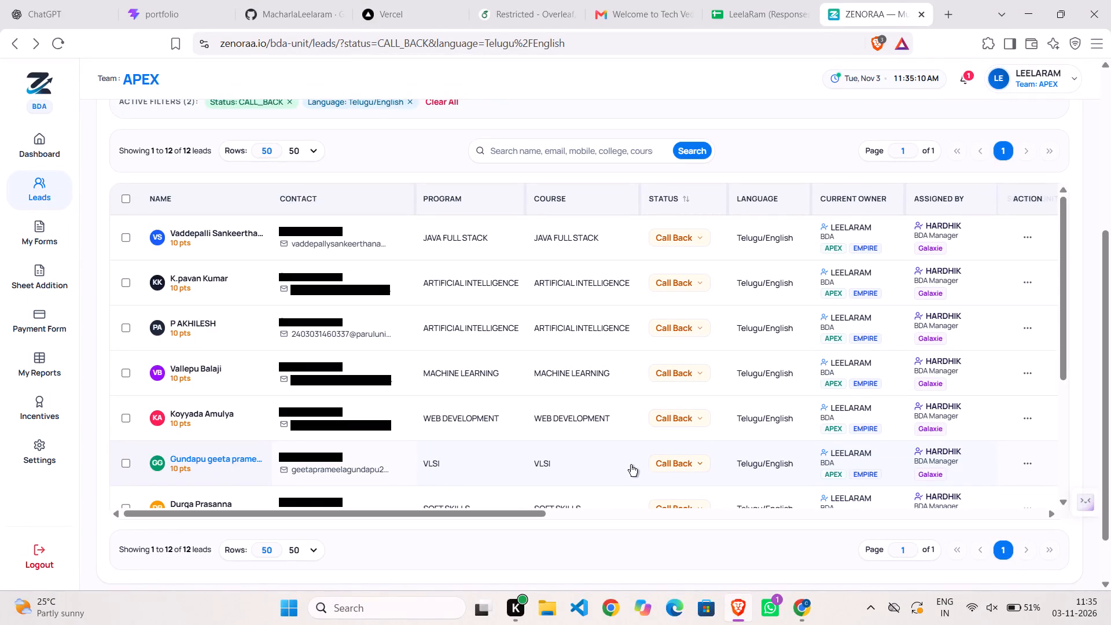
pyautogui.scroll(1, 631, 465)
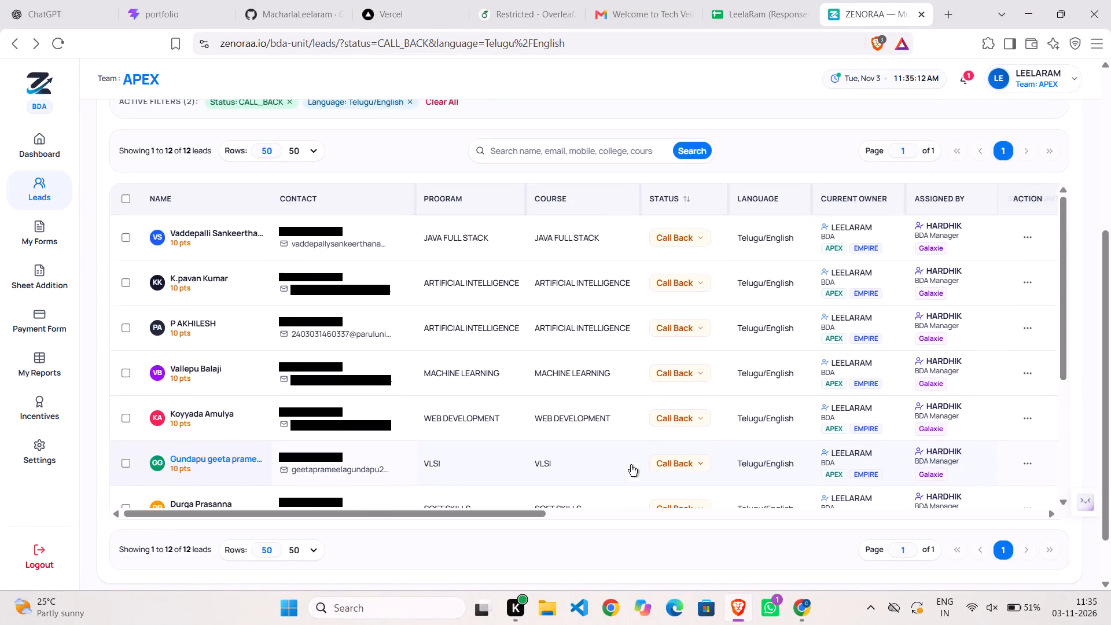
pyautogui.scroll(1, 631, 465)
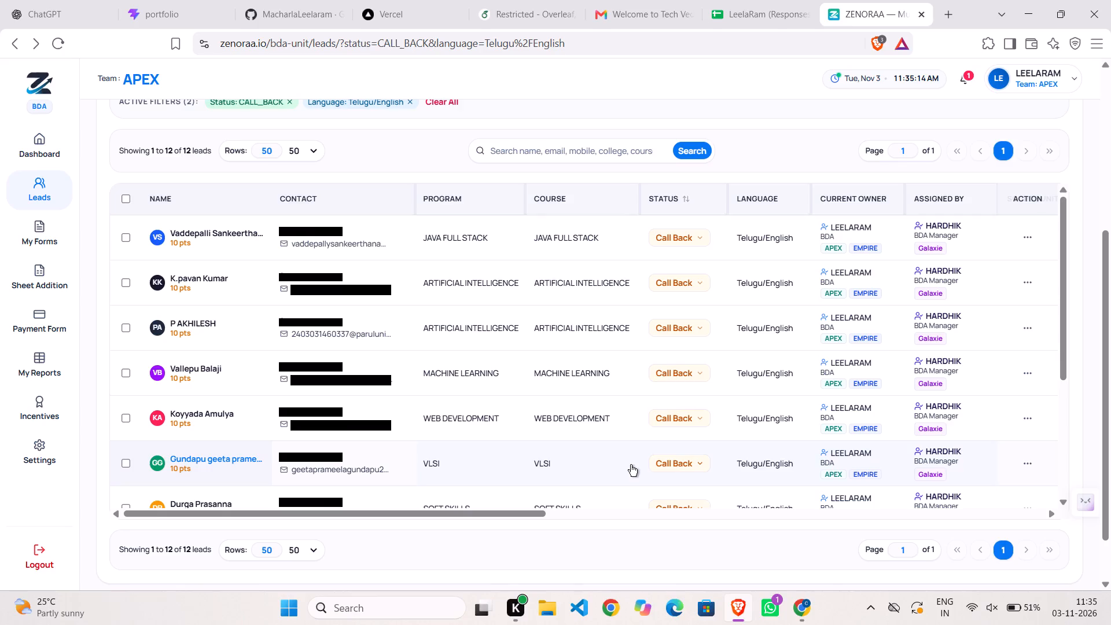
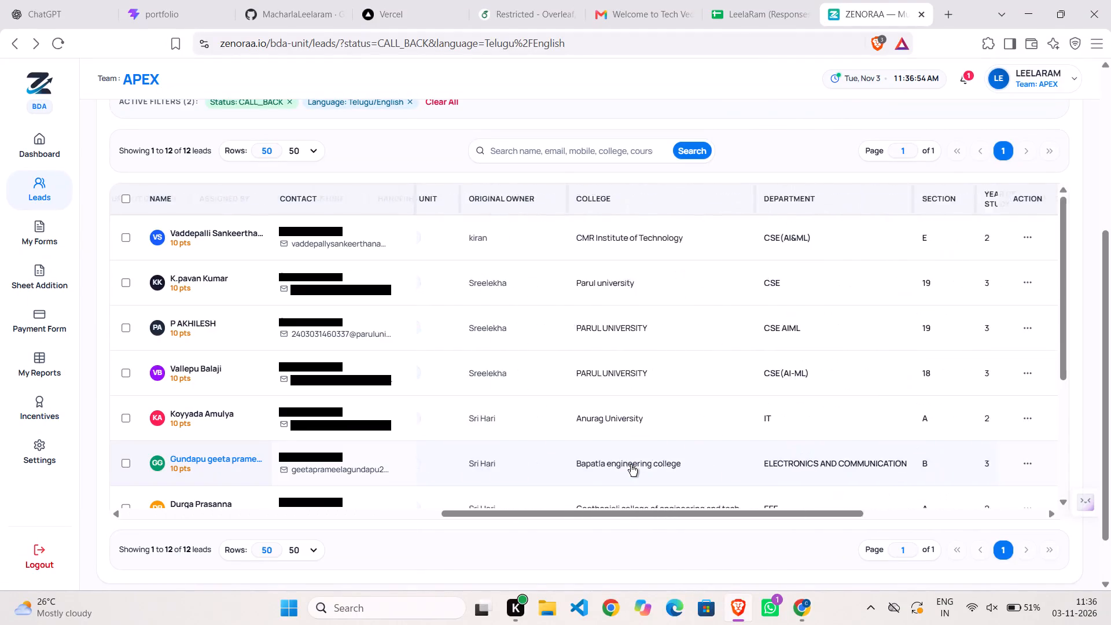
# Review the Telugu/English Call Back leads across the table's columns, including program, status, owner, college, department and update dates.
pyautogui.hscroll(7, 631, 465)
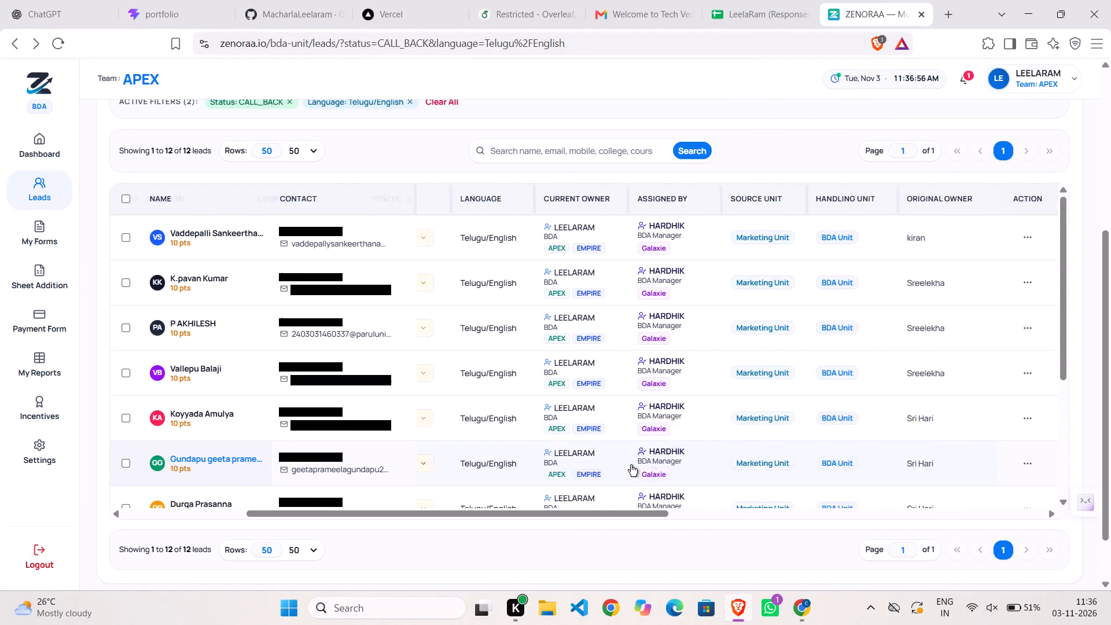
pyautogui.hscroll(-5, 631, 465)
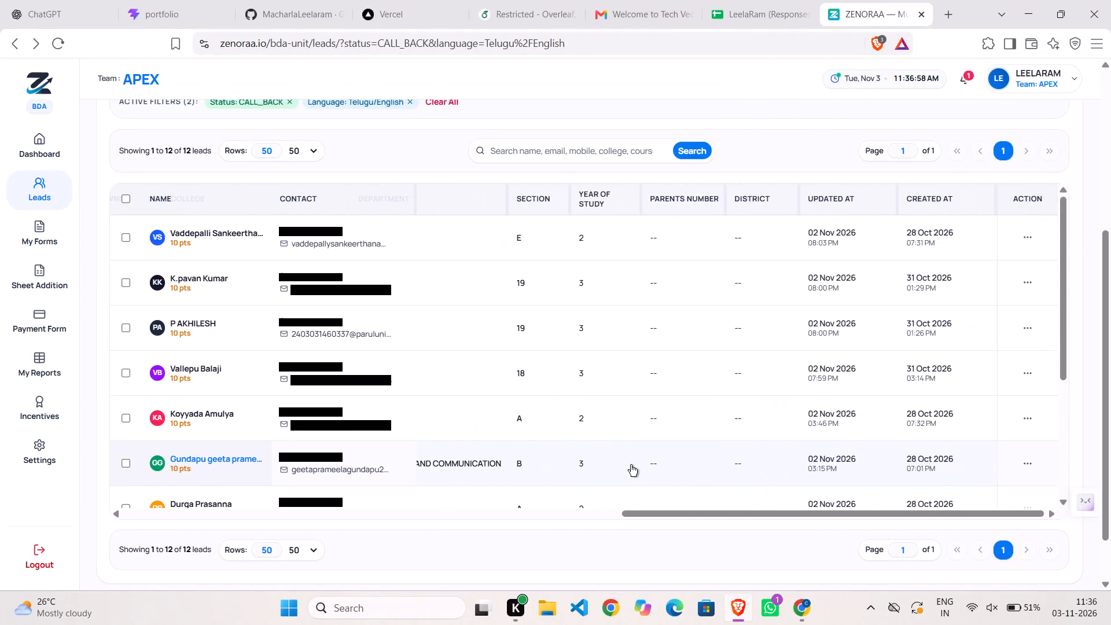
pyautogui.hscroll(7, 631, 465)
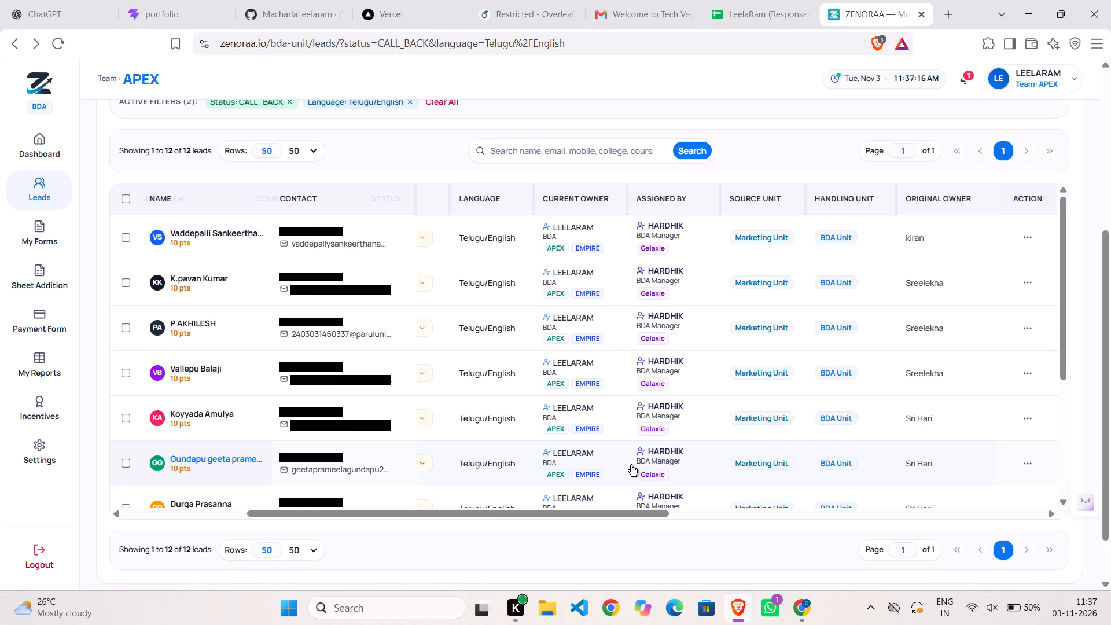
pyautogui.hscroll(2, 631, 465)
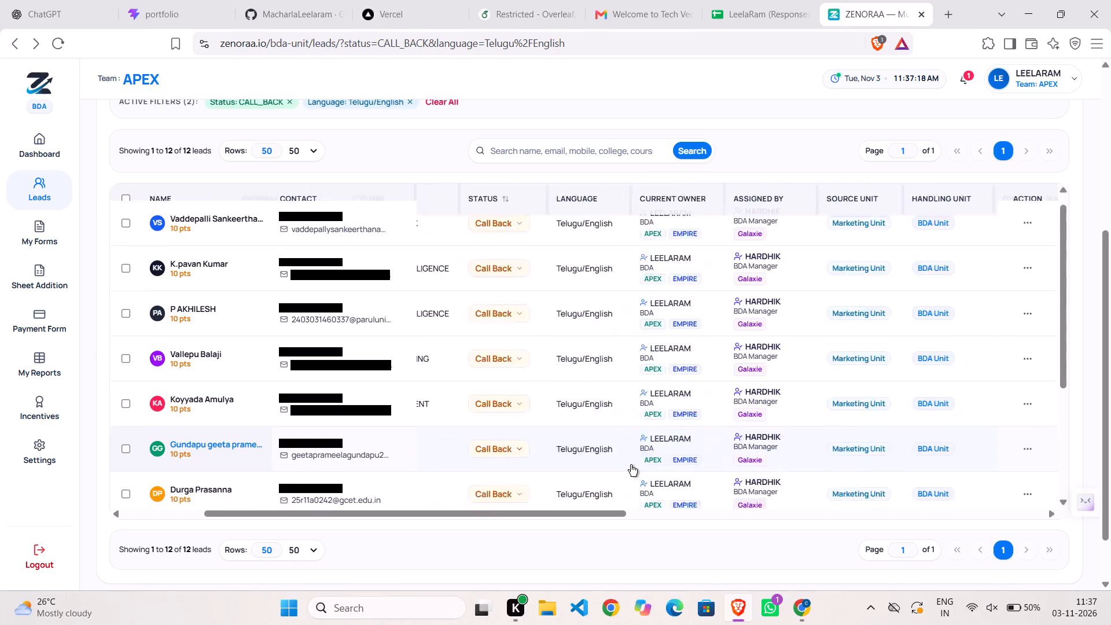
pyautogui.hscroll(4, 631, 465)
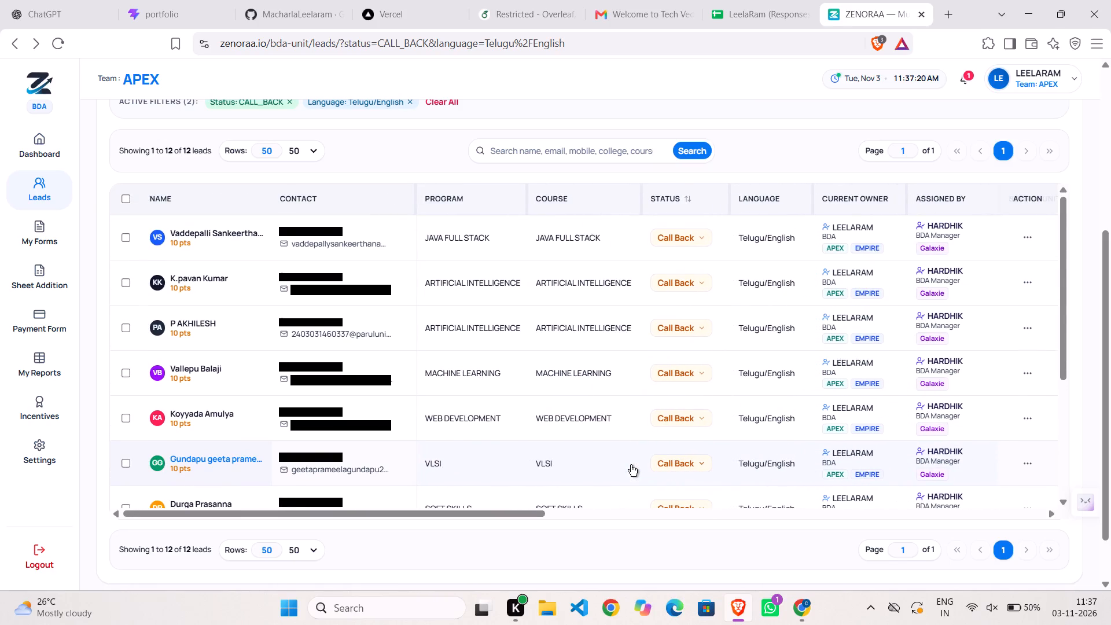
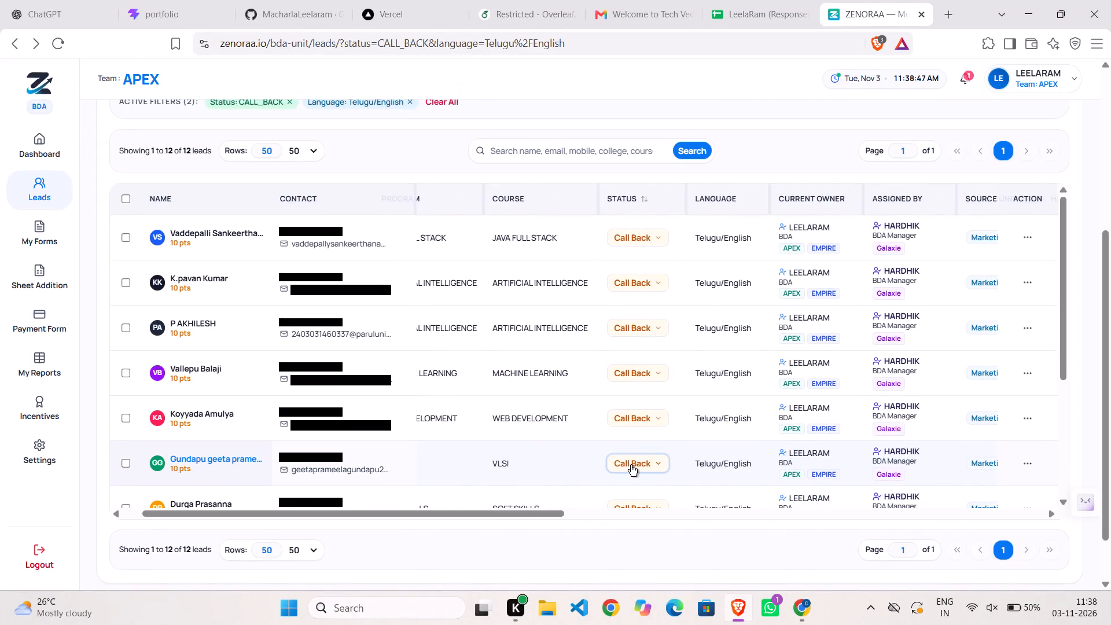
# Update the Machine Learning course lead's status to Not Interested with the call remark "not interested" and save it.
pyautogui.click(649, 380)
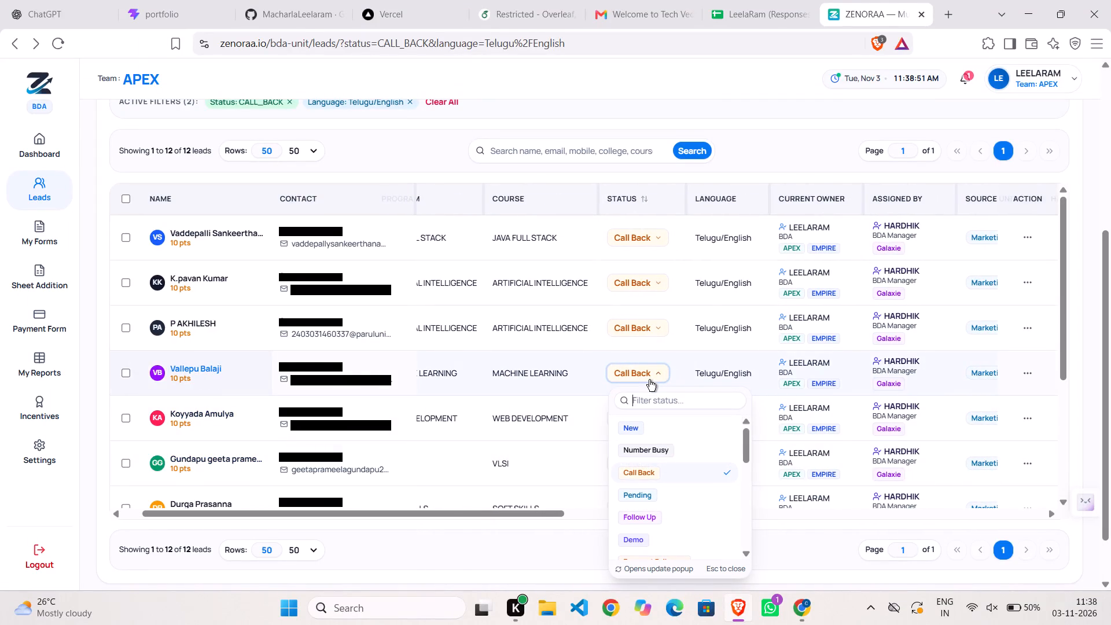
pyautogui.scroll(-5, 678, 445)
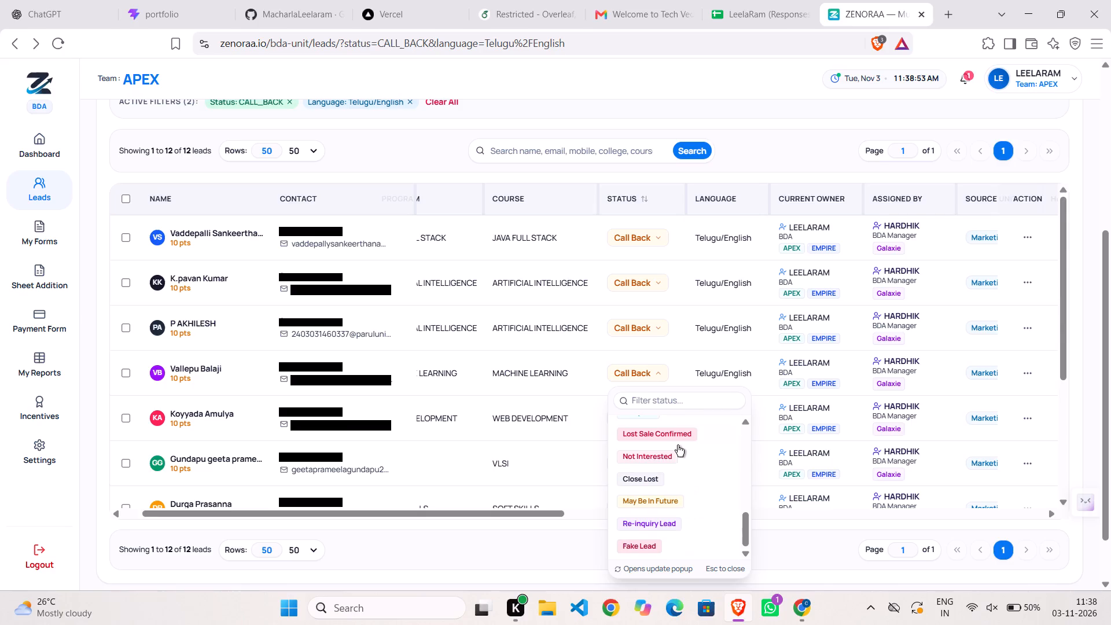
pyautogui.click(649, 457)
pyautogui.click(543, 337)
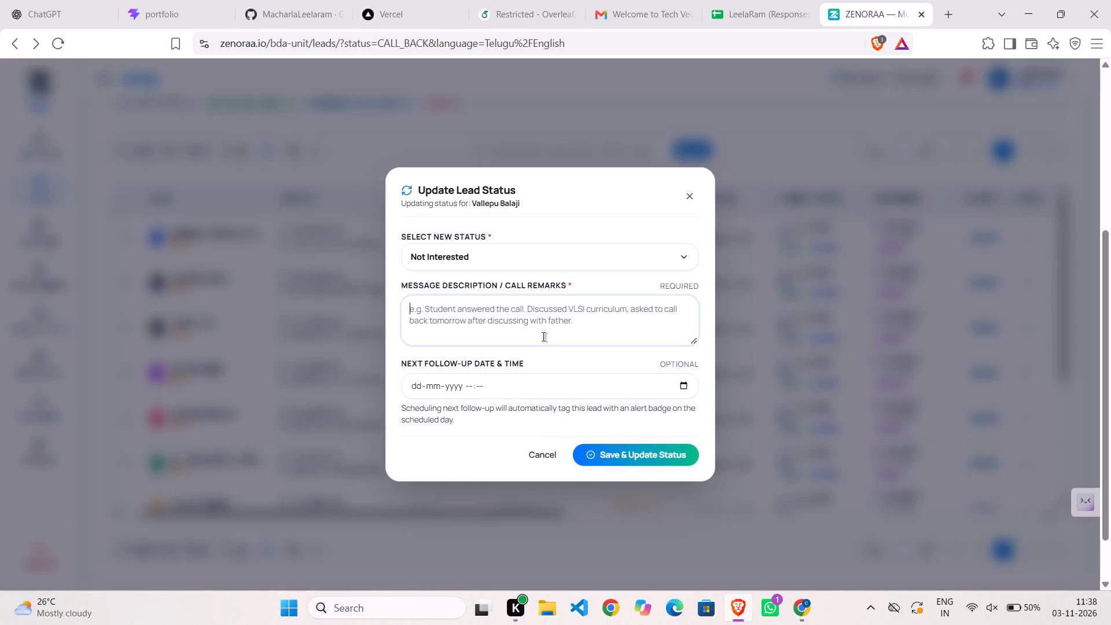
pyautogui.write('not interested')
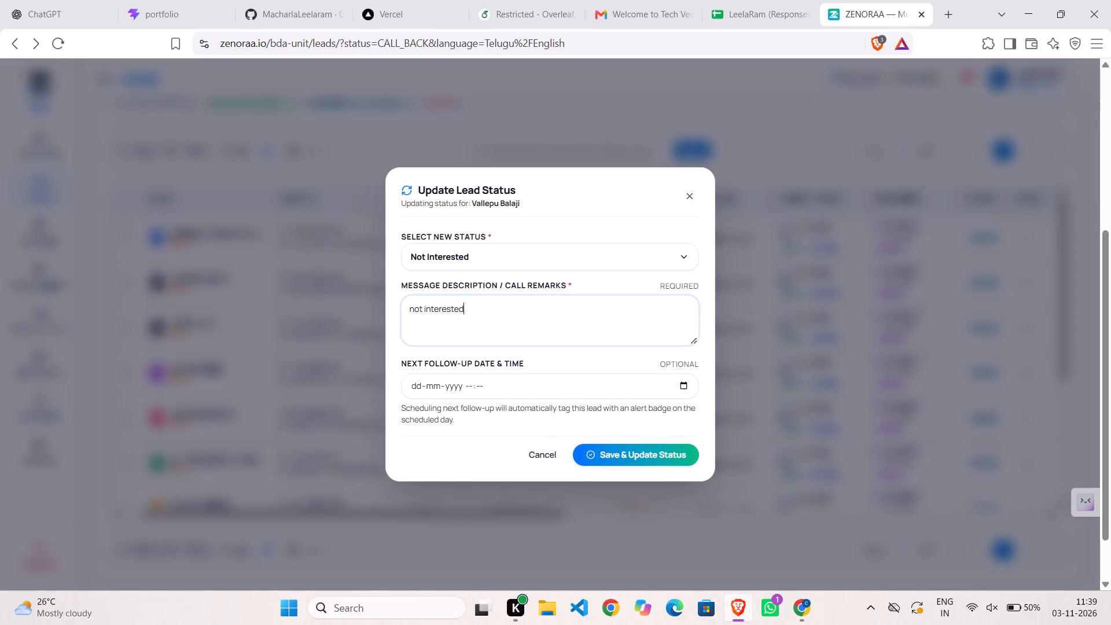
pyautogui.click(641, 459)
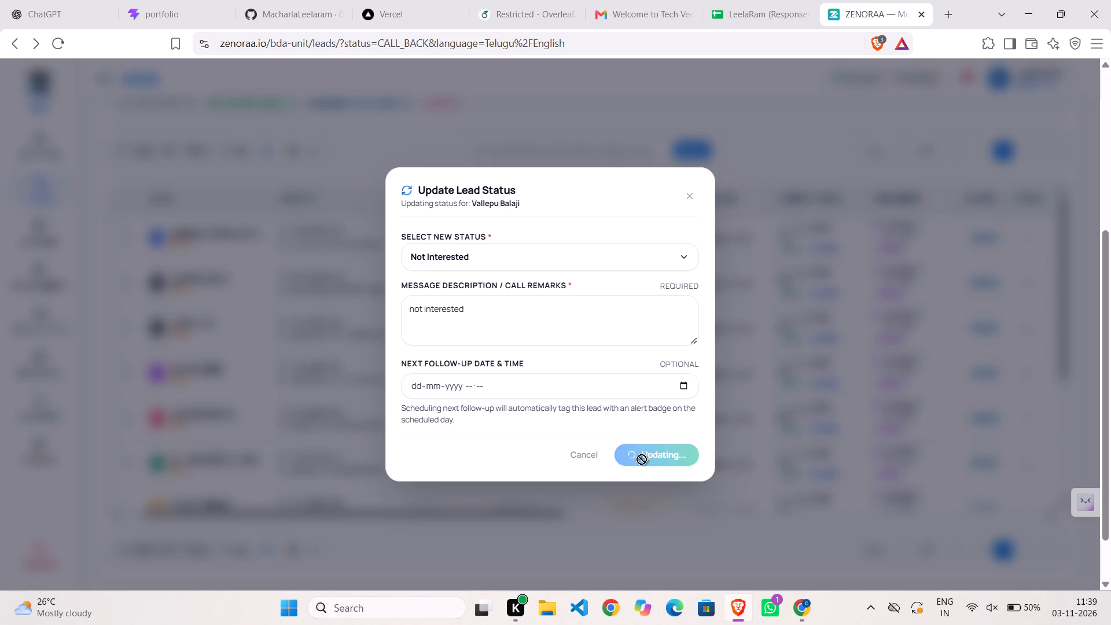
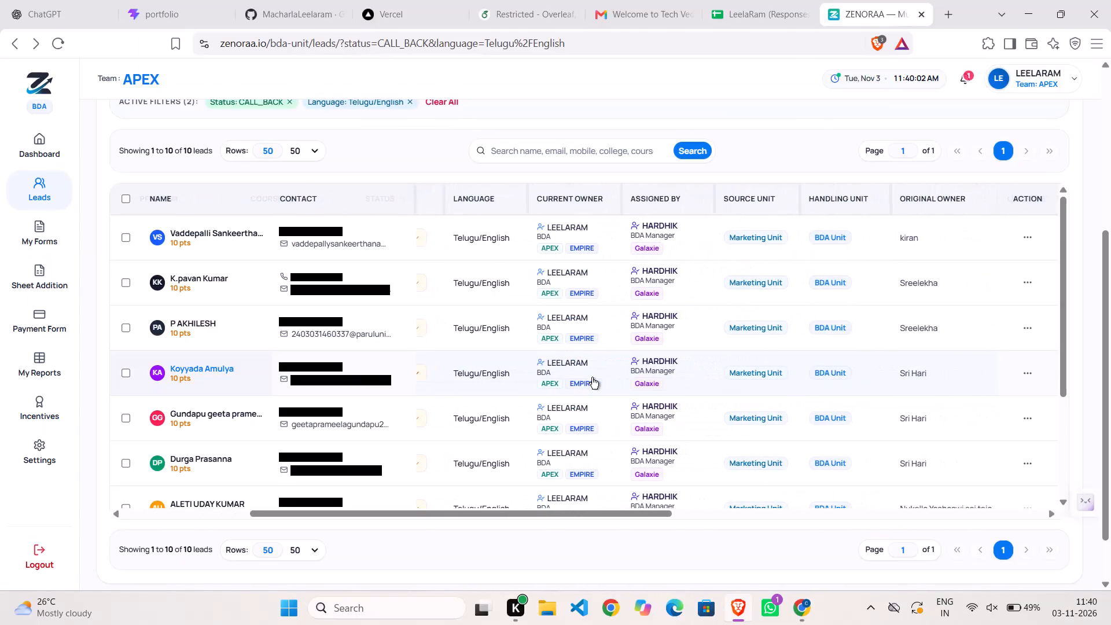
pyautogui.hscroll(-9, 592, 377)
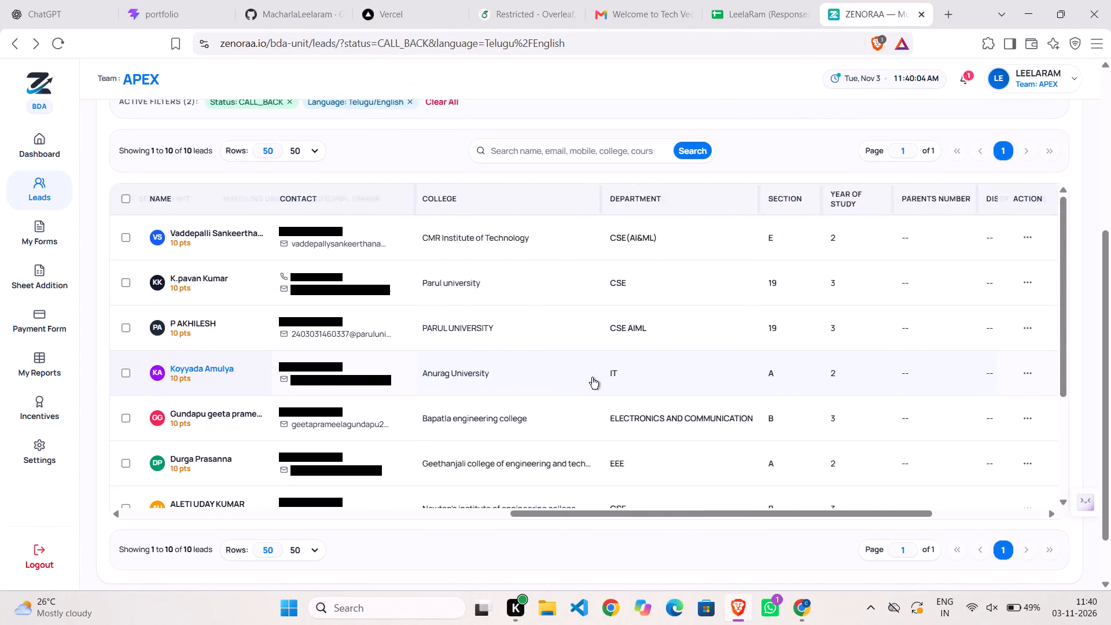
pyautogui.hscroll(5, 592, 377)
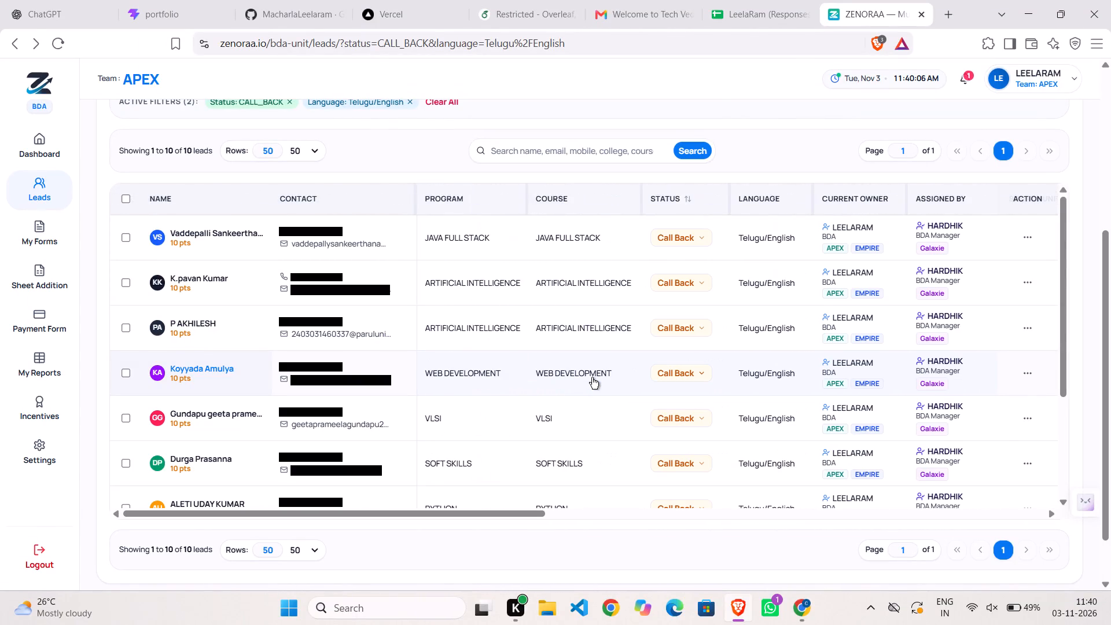
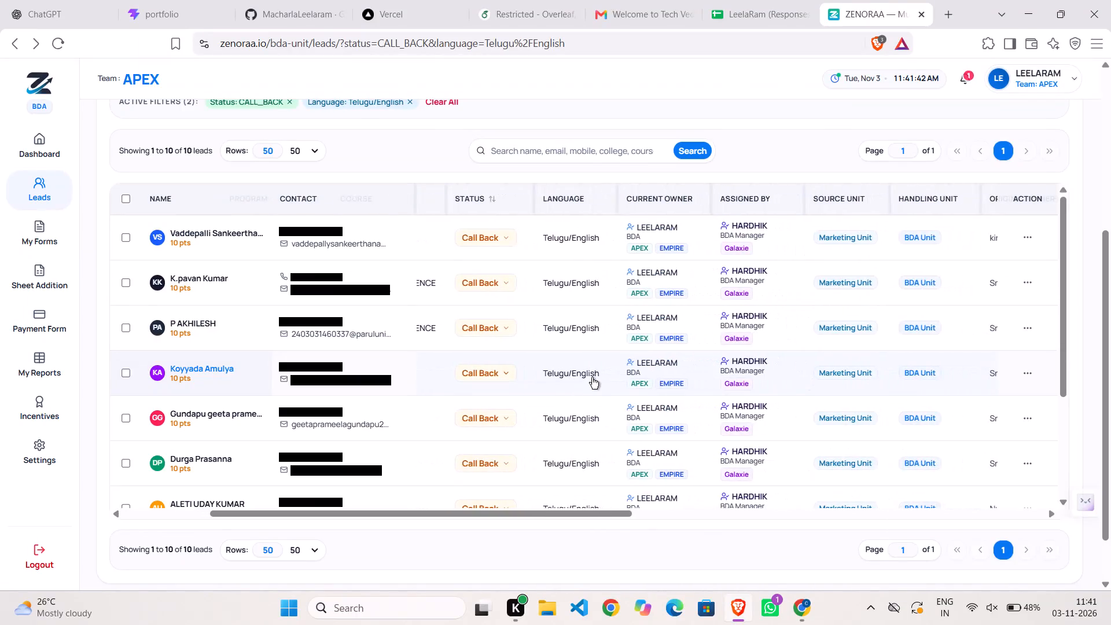
# Examine the ownership, unit, college, department, section and year columns of the Telugu/English Call Back leads.
pyautogui.hscroll(-8, 592, 377)
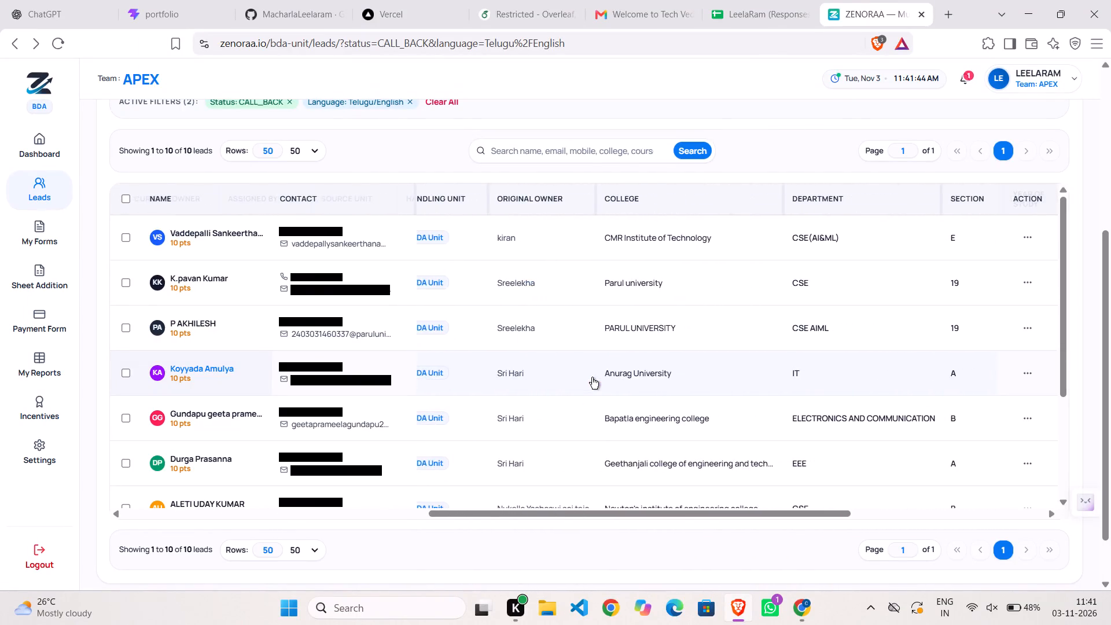
pyautogui.hscroll(-1, 592, 377)
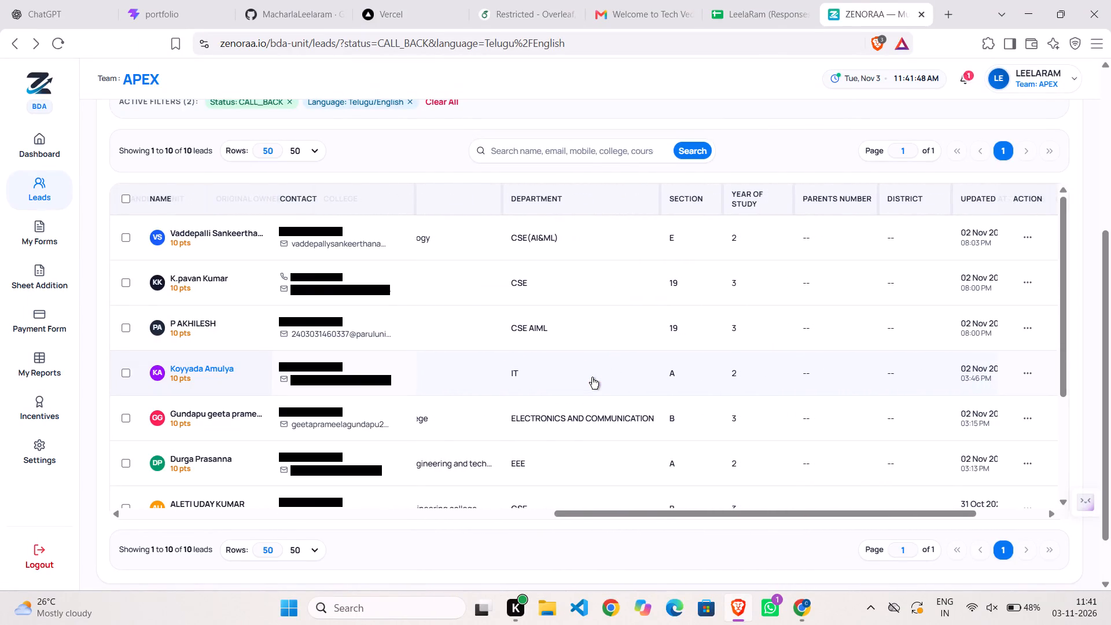
pyautogui.hscroll(2, 594, 377)
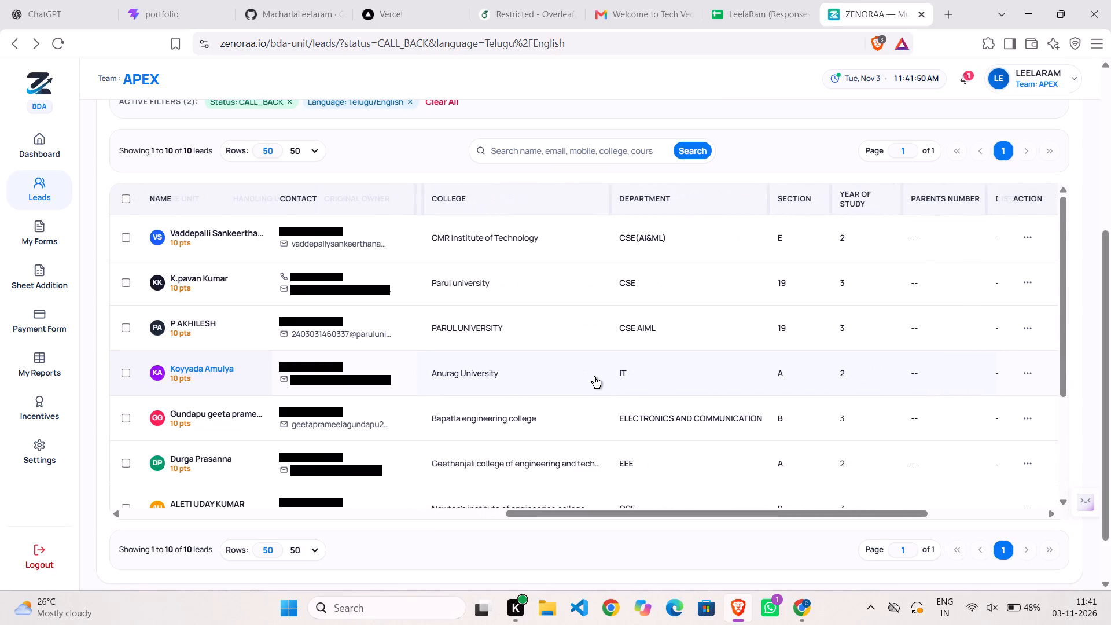
pyautogui.hscroll(3, 594, 377)
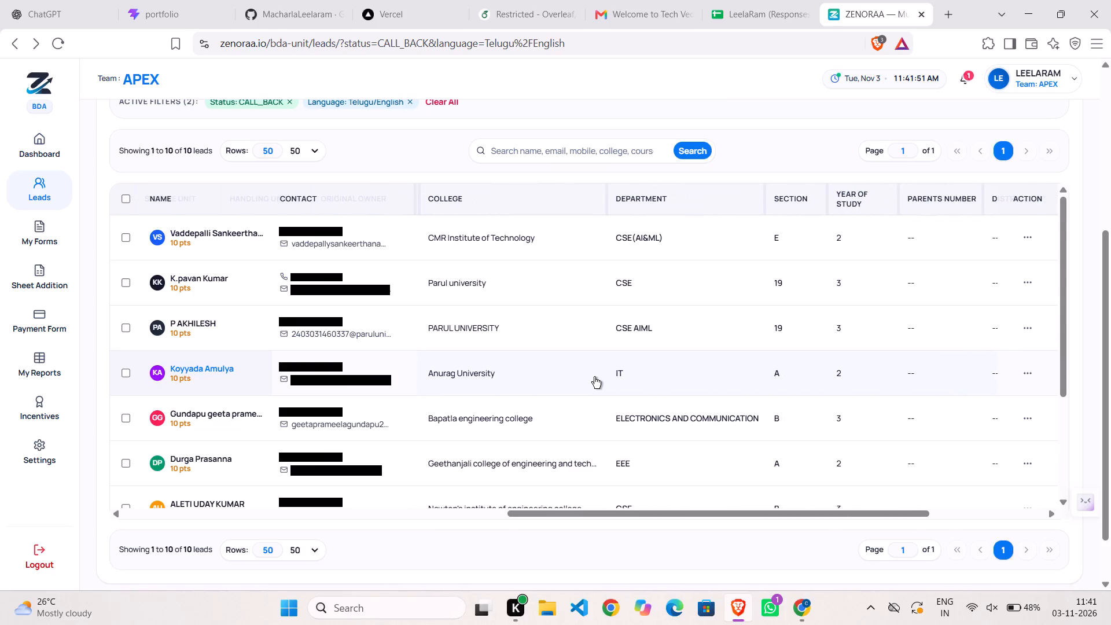
pyautogui.hscroll(2, 594, 377)
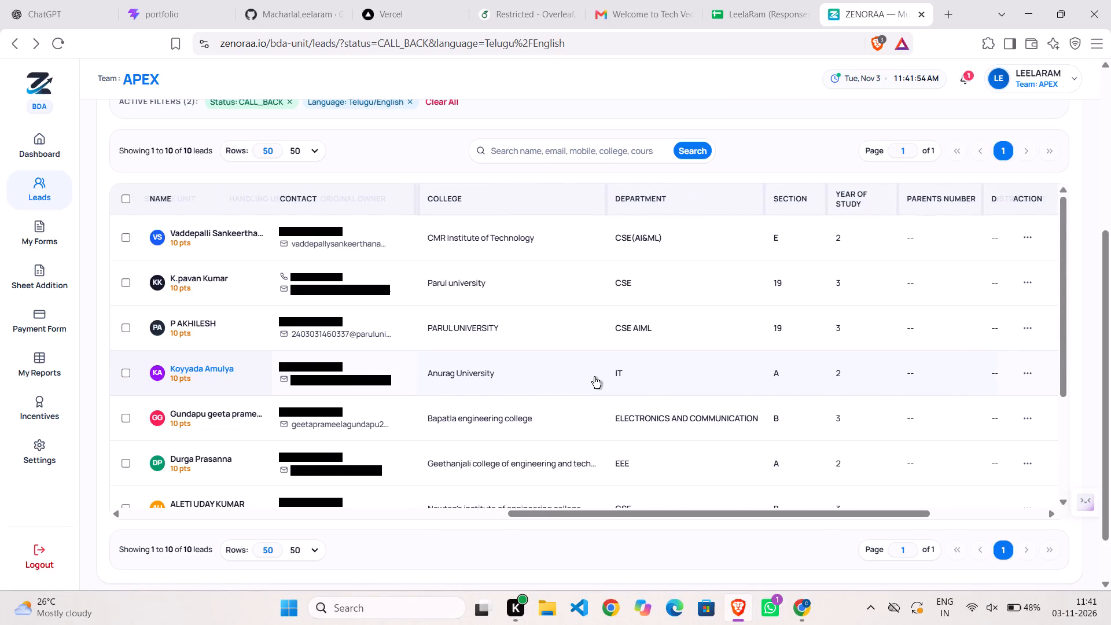
pyautogui.hscroll(2, 594, 377)
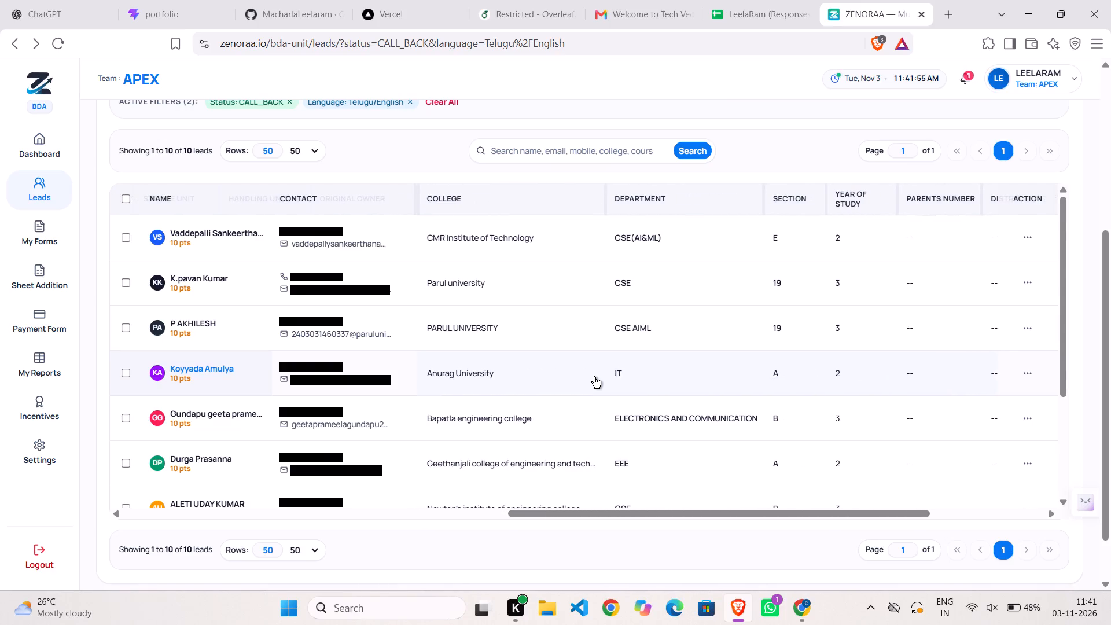
pyautogui.hscroll(3, 594, 377)
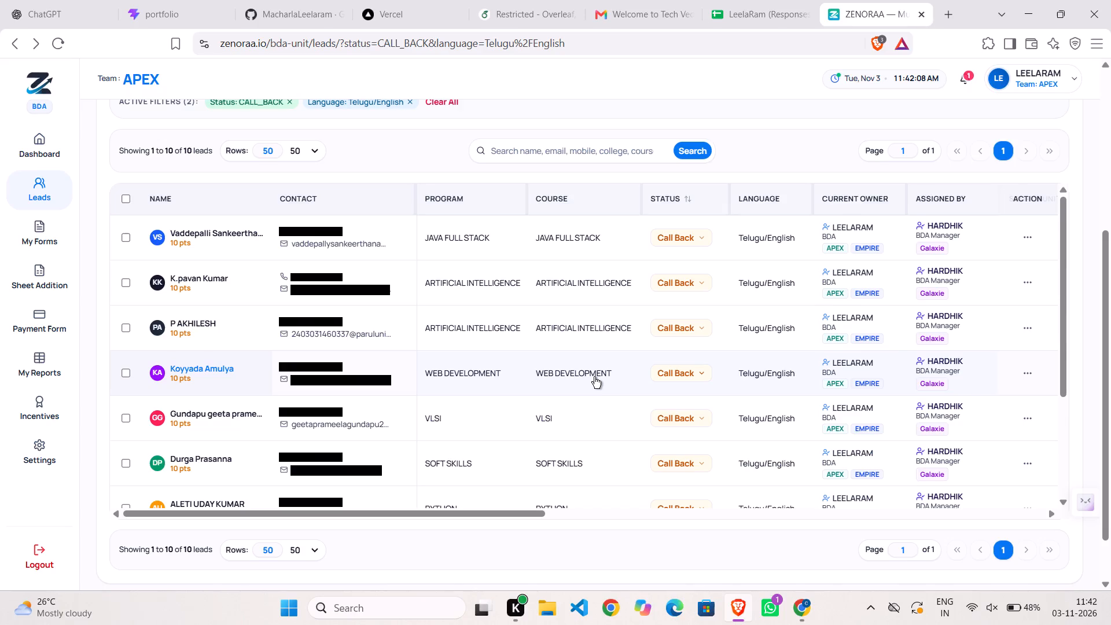
# Look through the full list of Telugu/English Call Back leads, checking their programs, courses, statuses and owners.
pyautogui.scroll(-1, 645, 192)
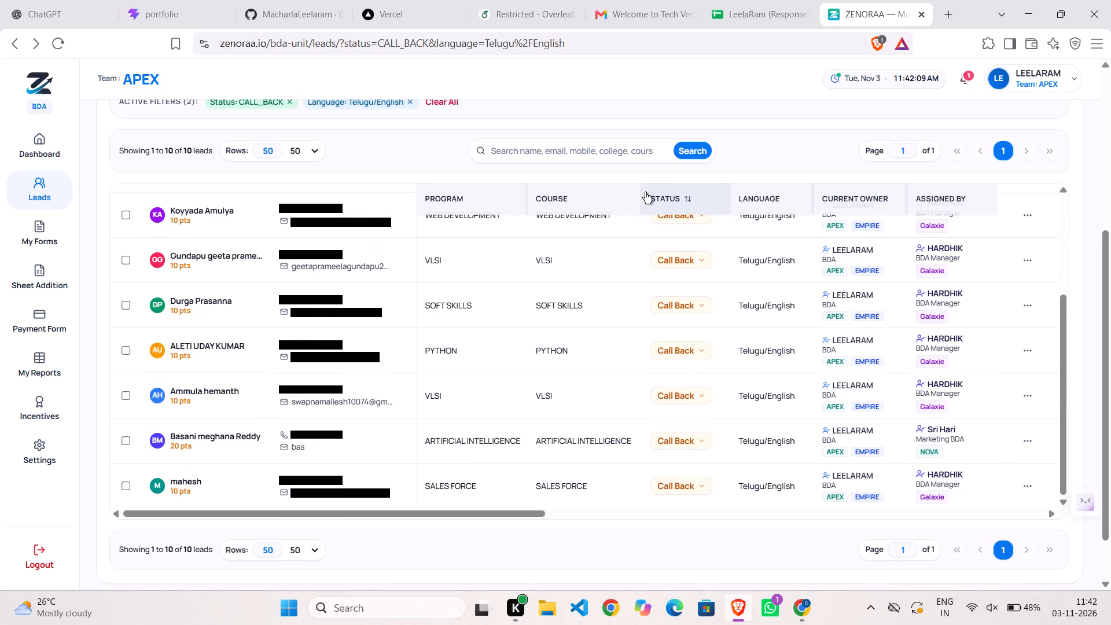
pyautogui.scroll(-4, 610, 340)
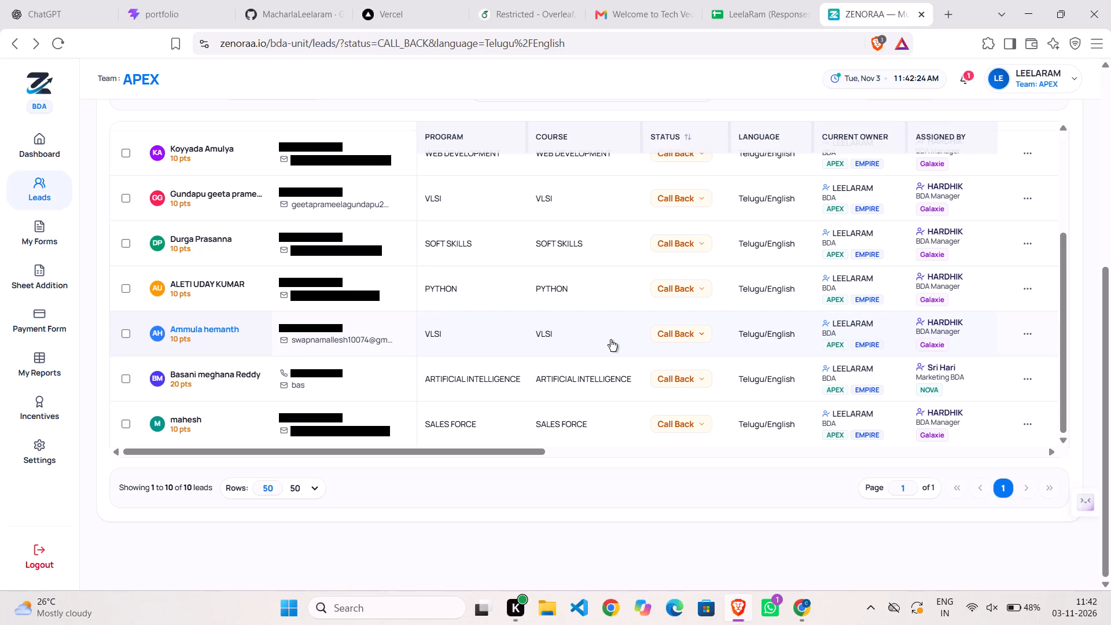
pyautogui.scroll(3, 610, 340)
pyautogui.scroll(-3, 610, 340)
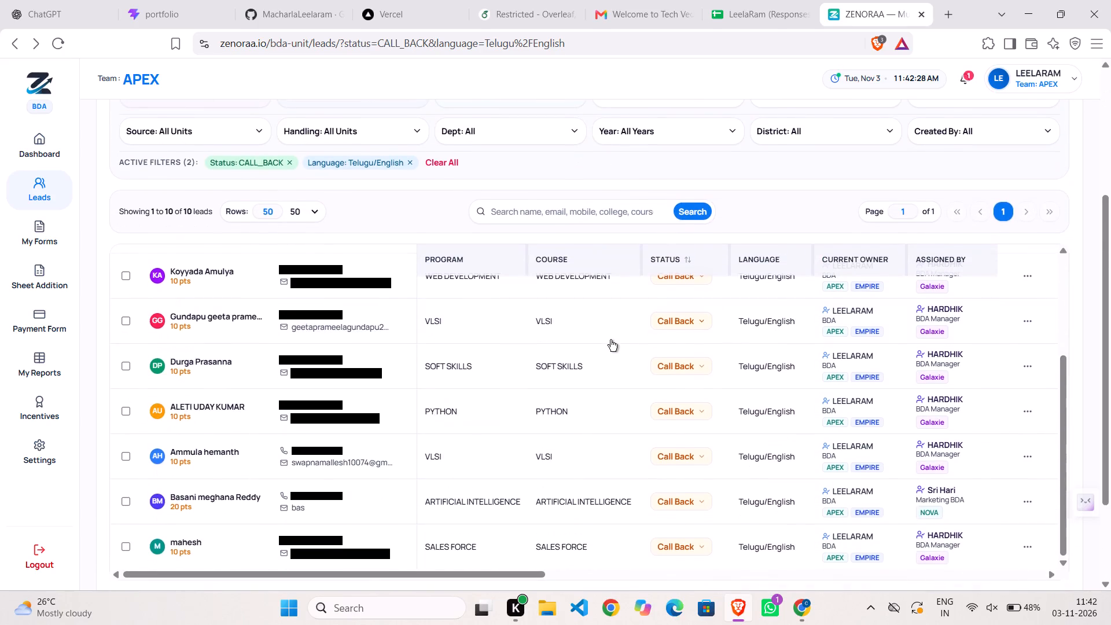
pyautogui.scroll(2, 610, 340)
pyautogui.scroll(-2, 610, 340)
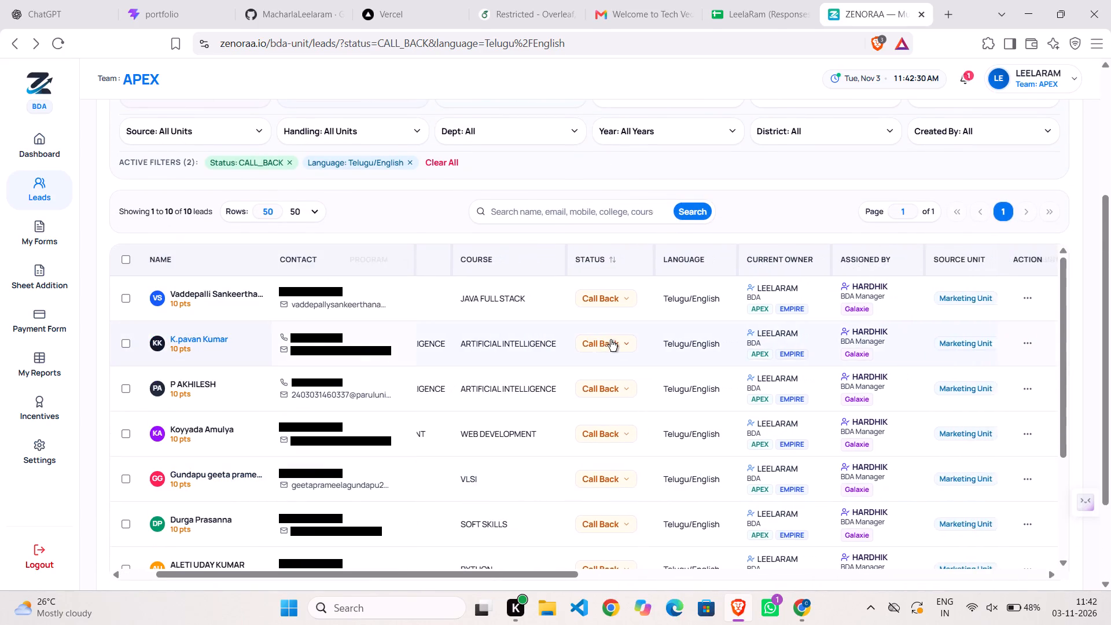
pyautogui.scroll(-6, 610, 340)
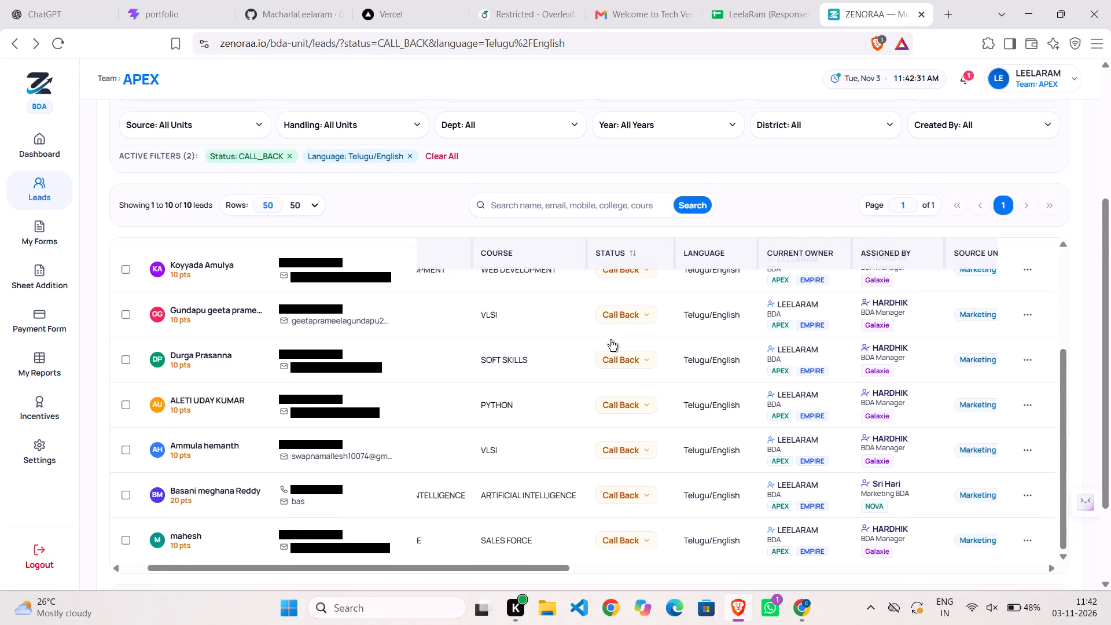
pyautogui.scroll(-1, 610, 340)
# Examine the source and handling units, original owners, colleges and departments of the last leads in the filtered list.
pyautogui.hscroll(-6, 610, 340)
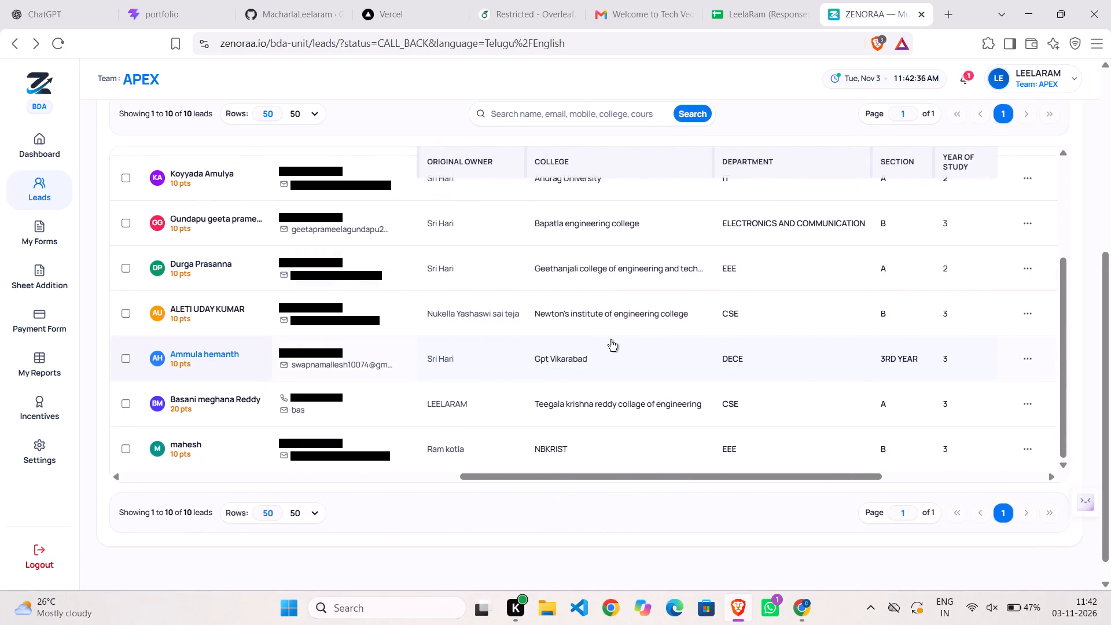
pyautogui.hscroll(10, 610, 340)
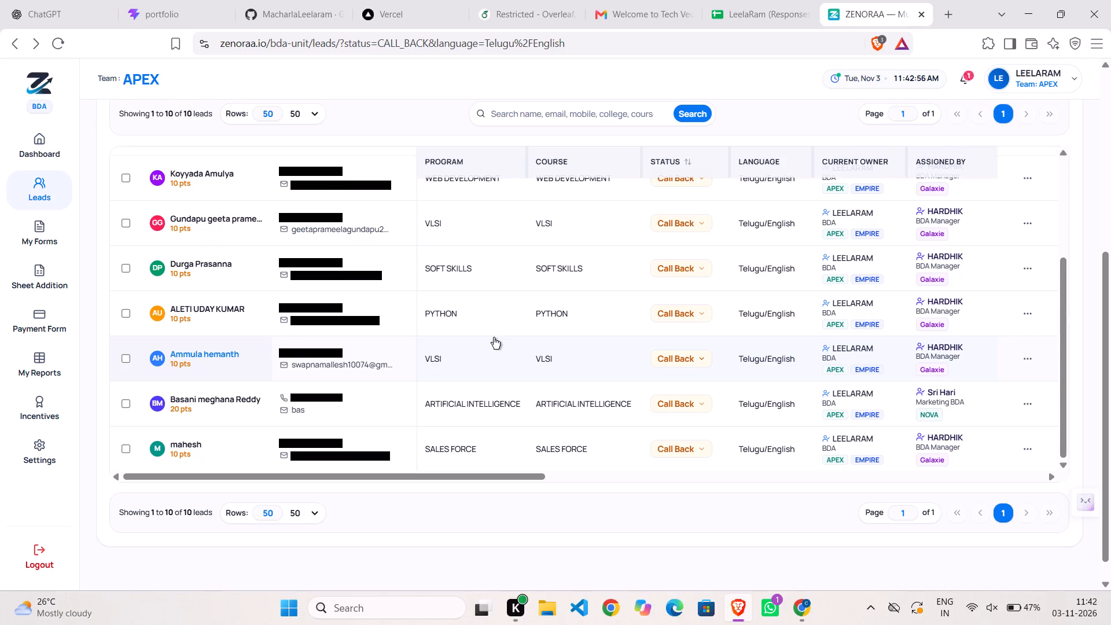
pyautogui.hscroll(-6, 494, 337)
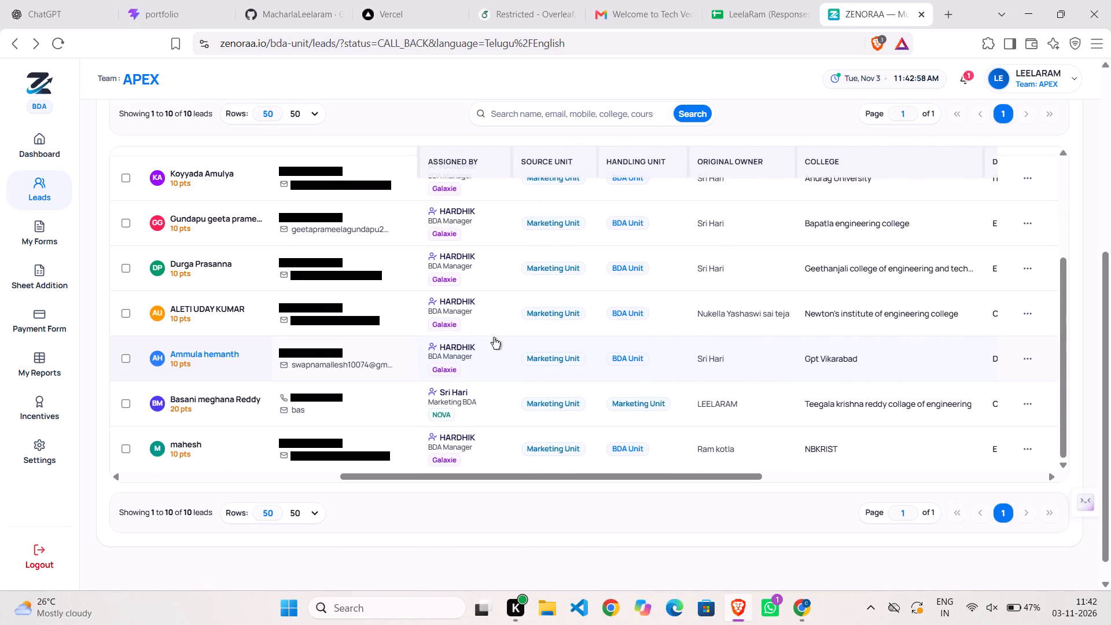
pyautogui.hscroll(-3, 494, 337)
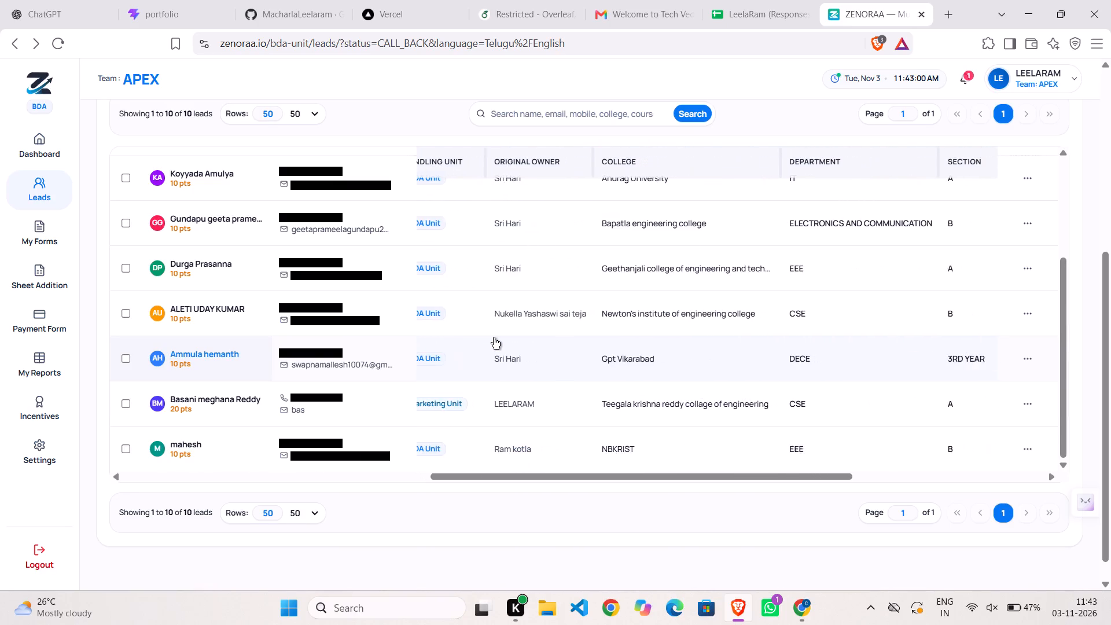
pyautogui.hscroll(-2, 494, 337)
pyautogui.hscroll(7, 494, 337)
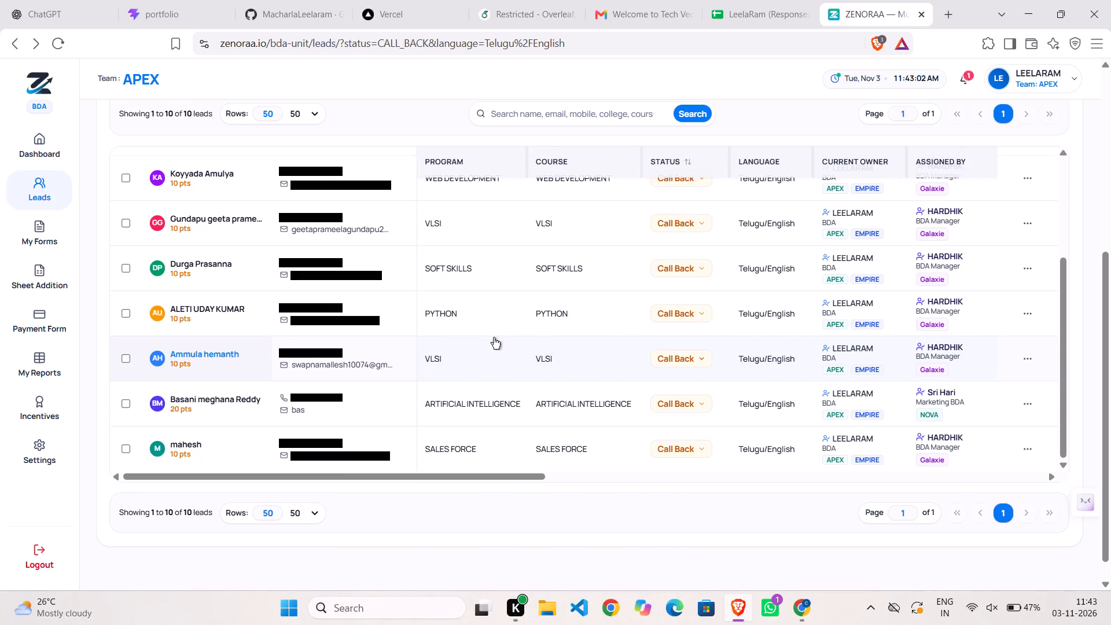
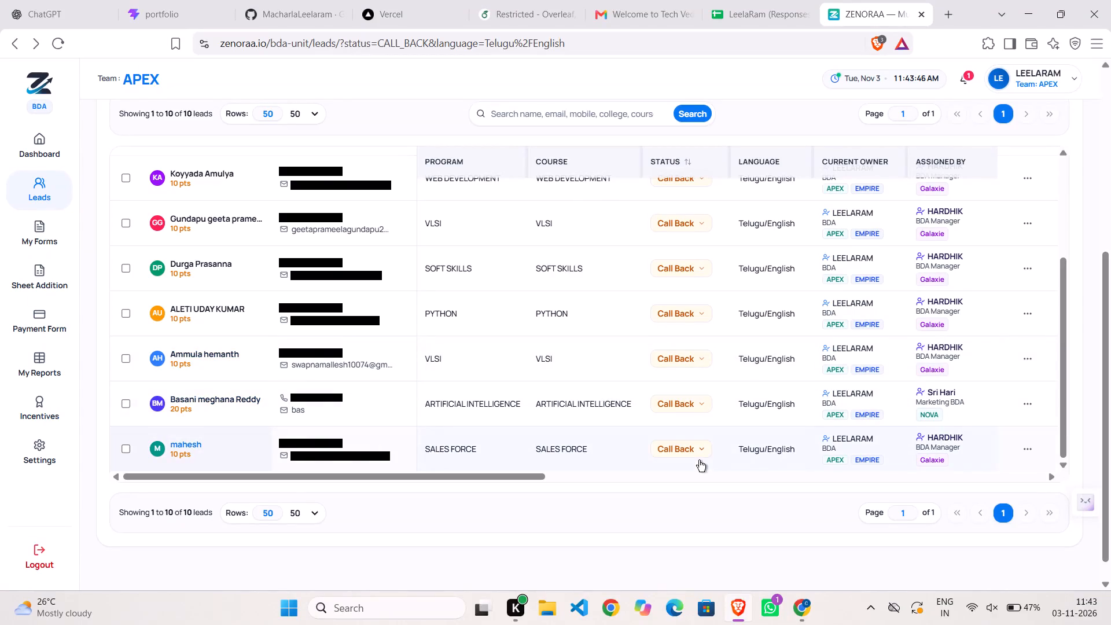
# Update the Sales Force lead at the end of the list to status DNP 4 with the call remark "DNP".
pyautogui.click(709, 443)
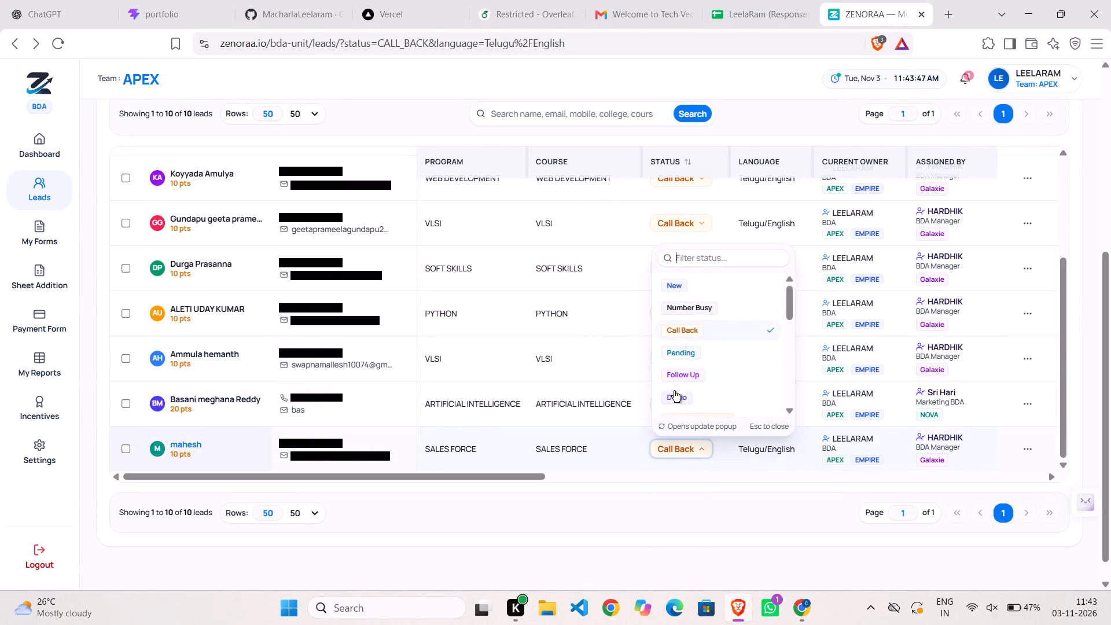
pyautogui.scroll(-1, 674, 380)
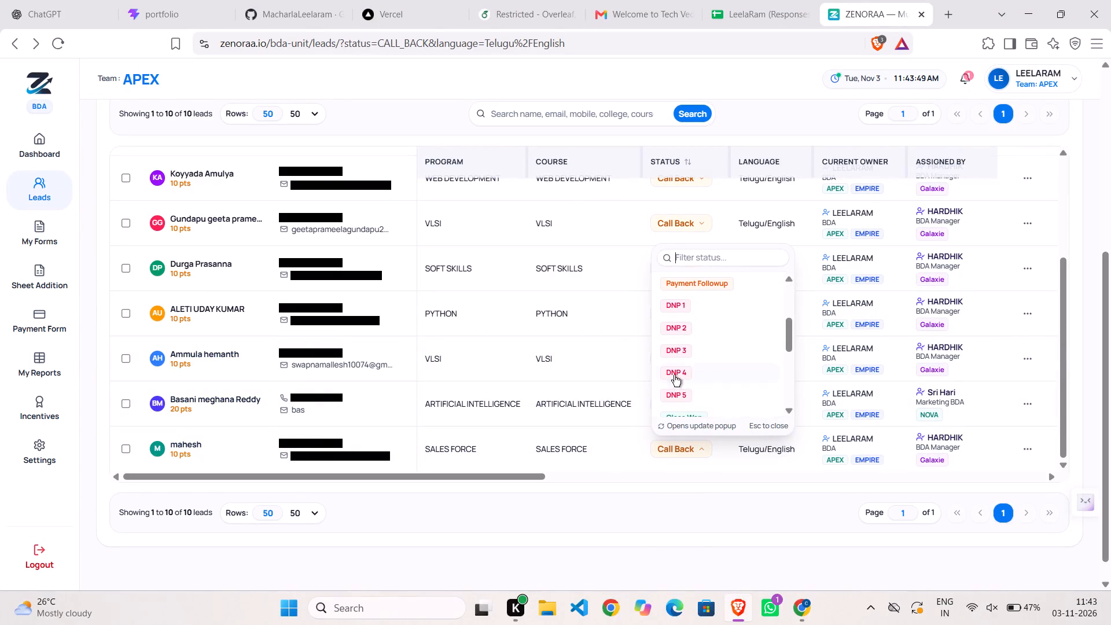
pyautogui.click(691, 373)
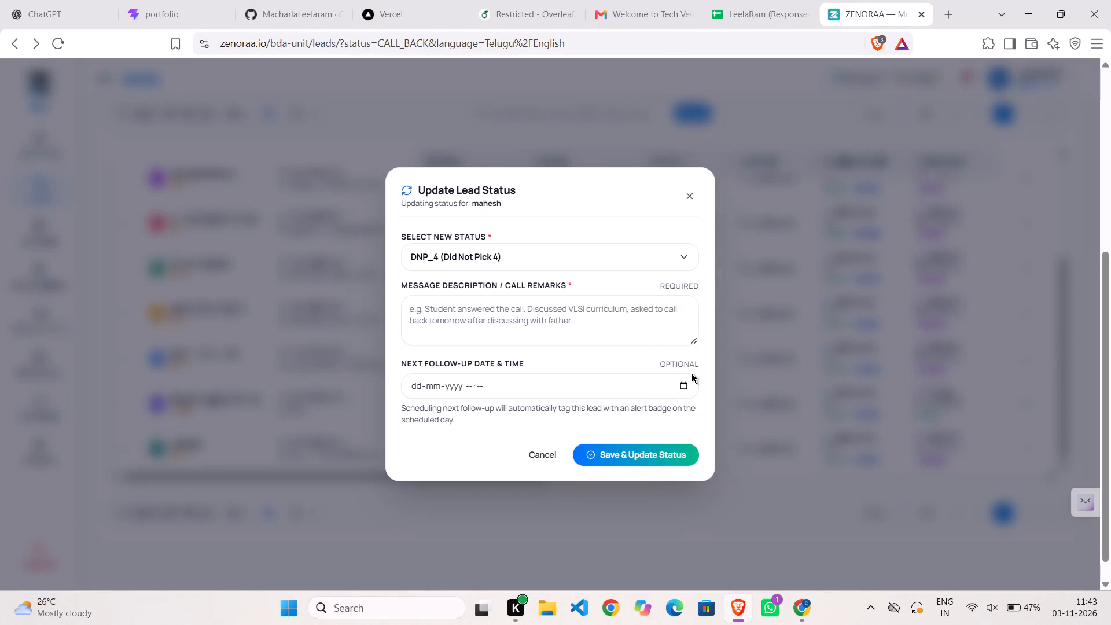
pyautogui.click(608, 307)
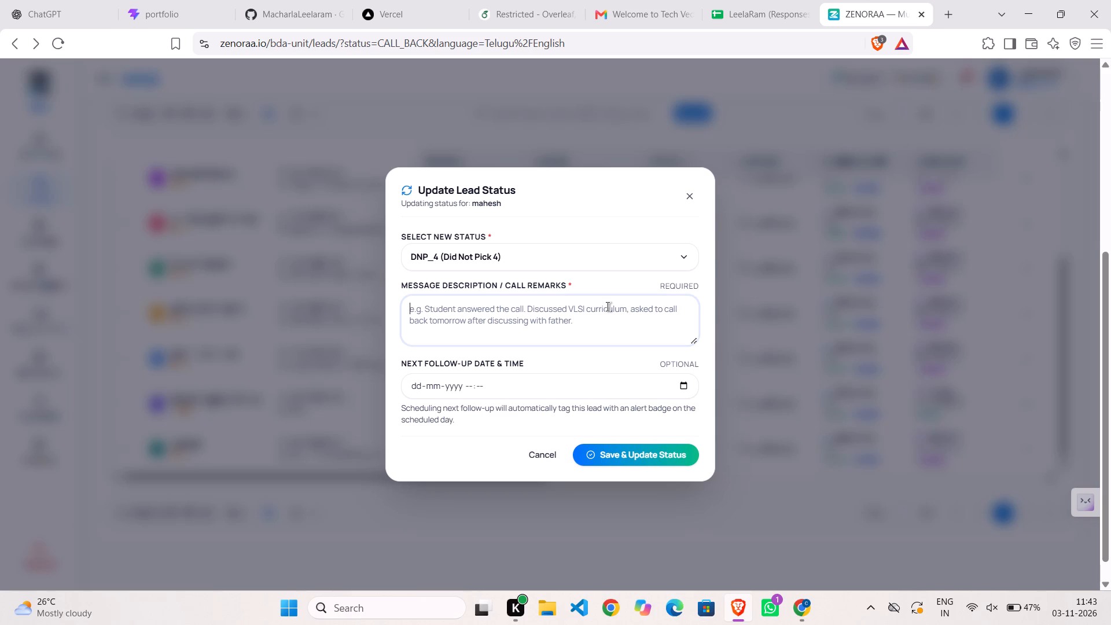
pyautogui.write('DNP')
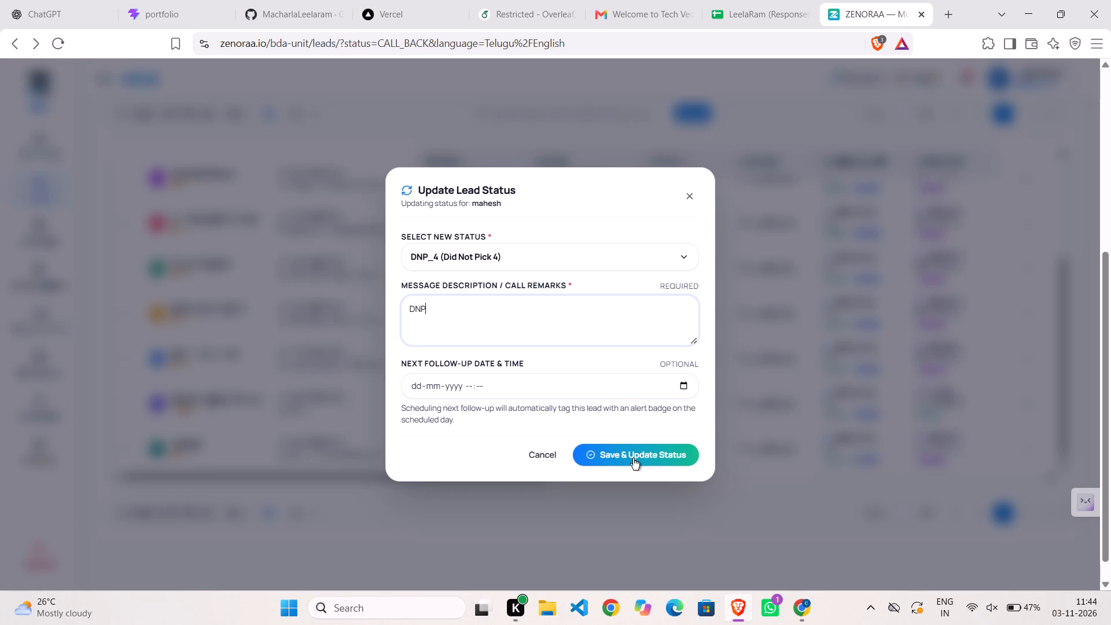
pyautogui.click(620, 461)
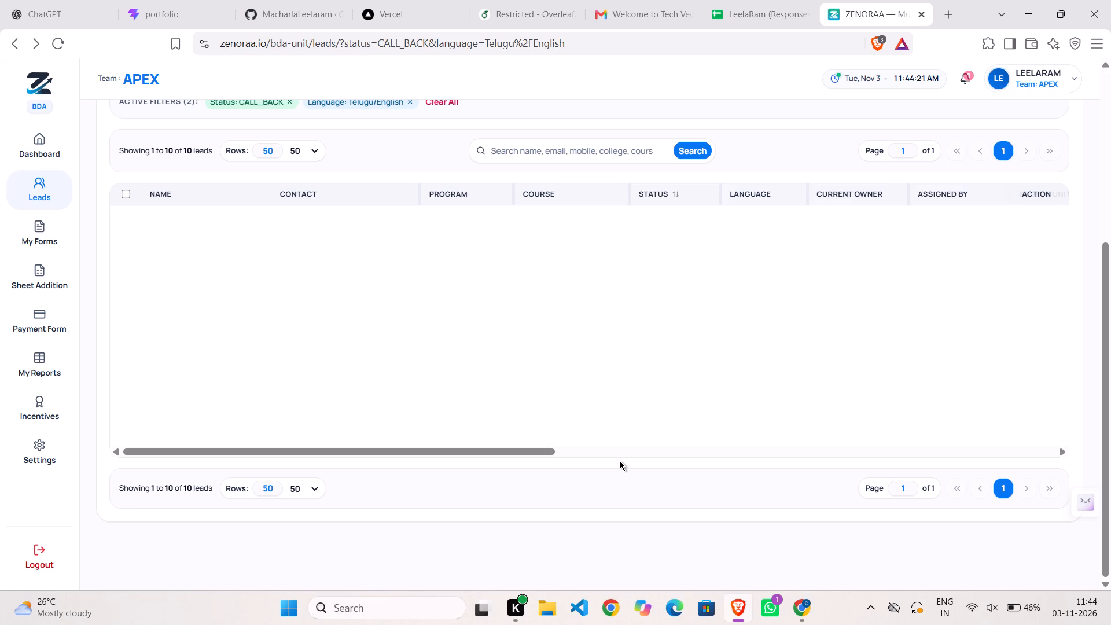
# Look through the refreshed Telugu/English Call Back leads, checking their colleges, units, programs, courses and statuses.
pyautogui.press('Right')
pyautogui.scroll(2, 705, 359)
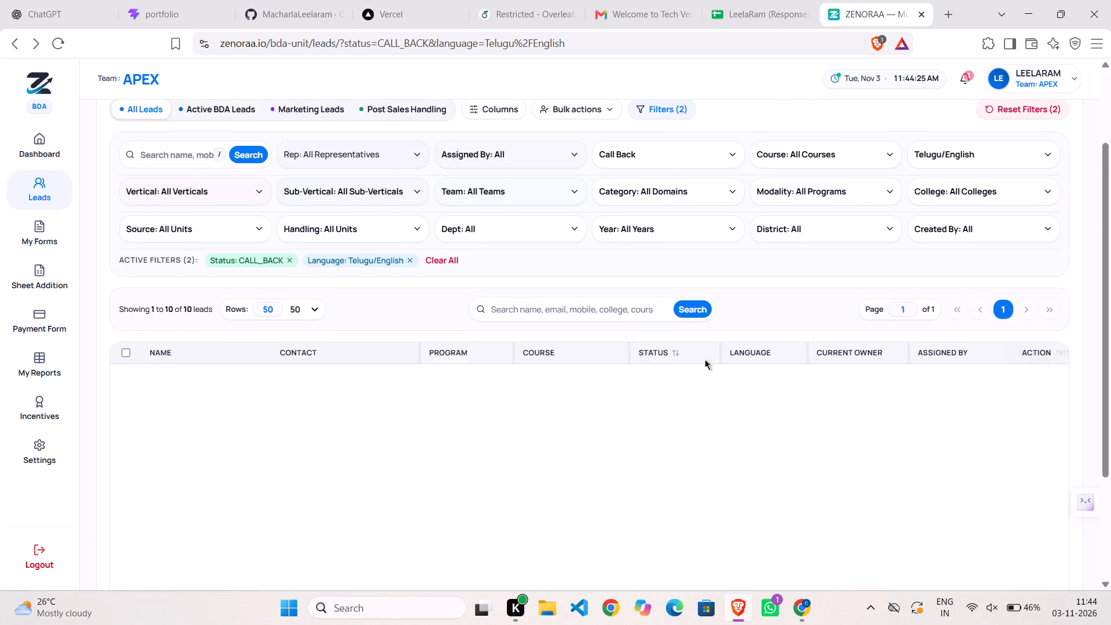
pyautogui.scroll(-6, 705, 359)
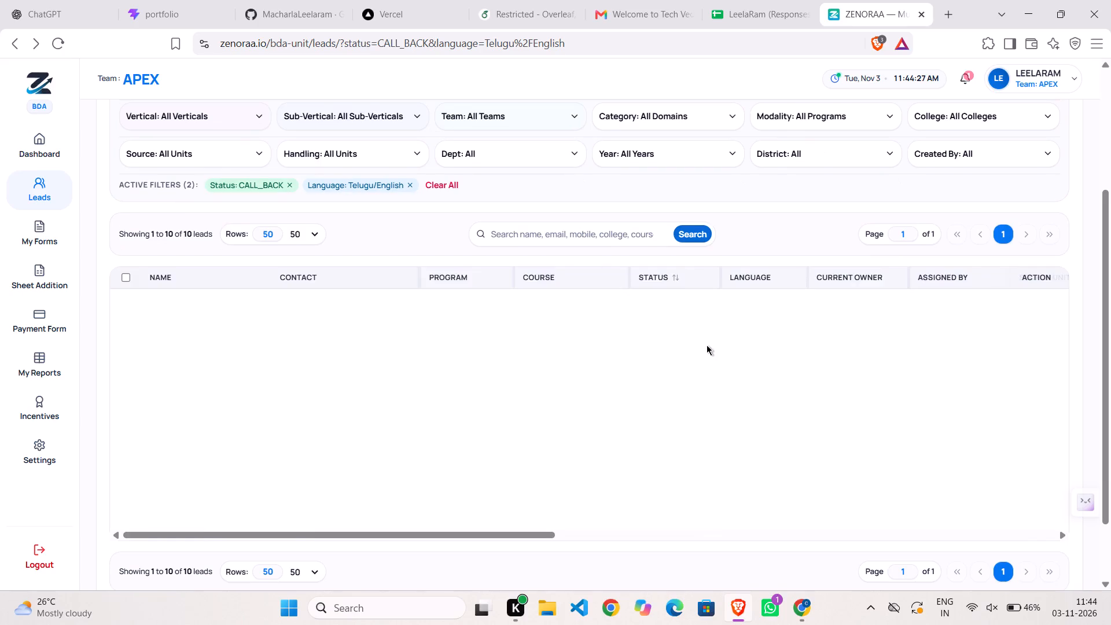
pyautogui.hscroll(-7, 707, 345)
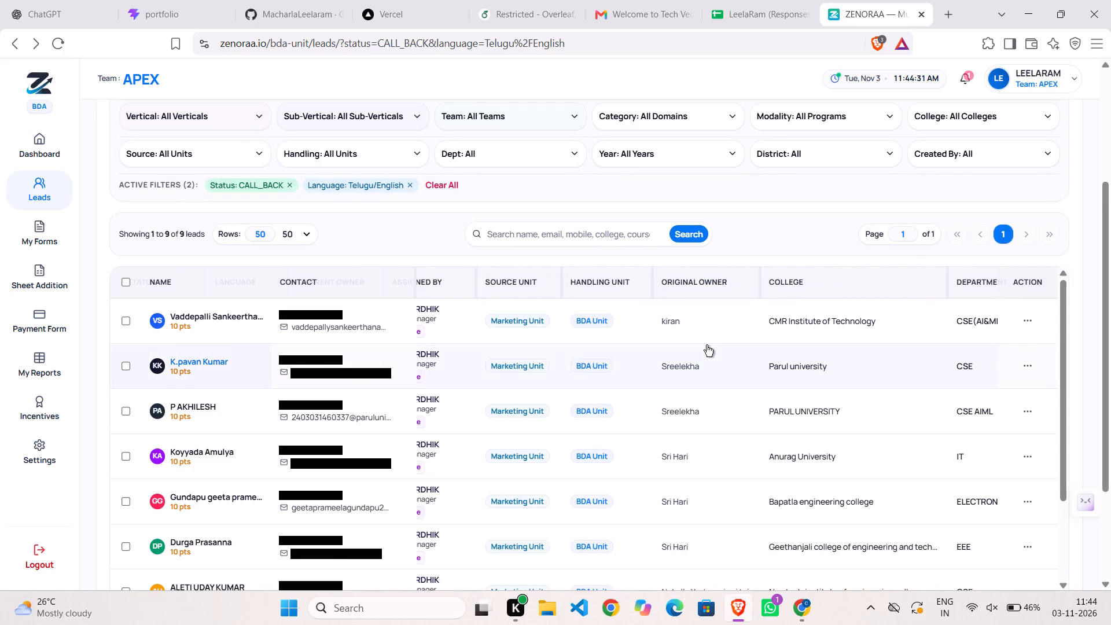
pyautogui.hscroll(5, 707, 345)
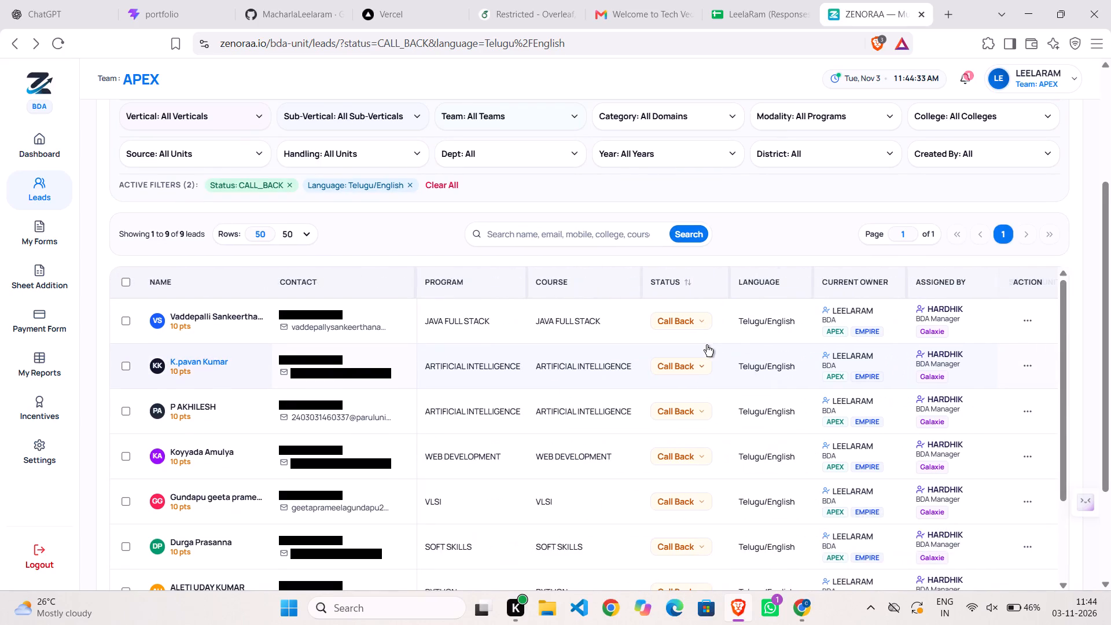
pyautogui.scroll(-1, 610, 524)
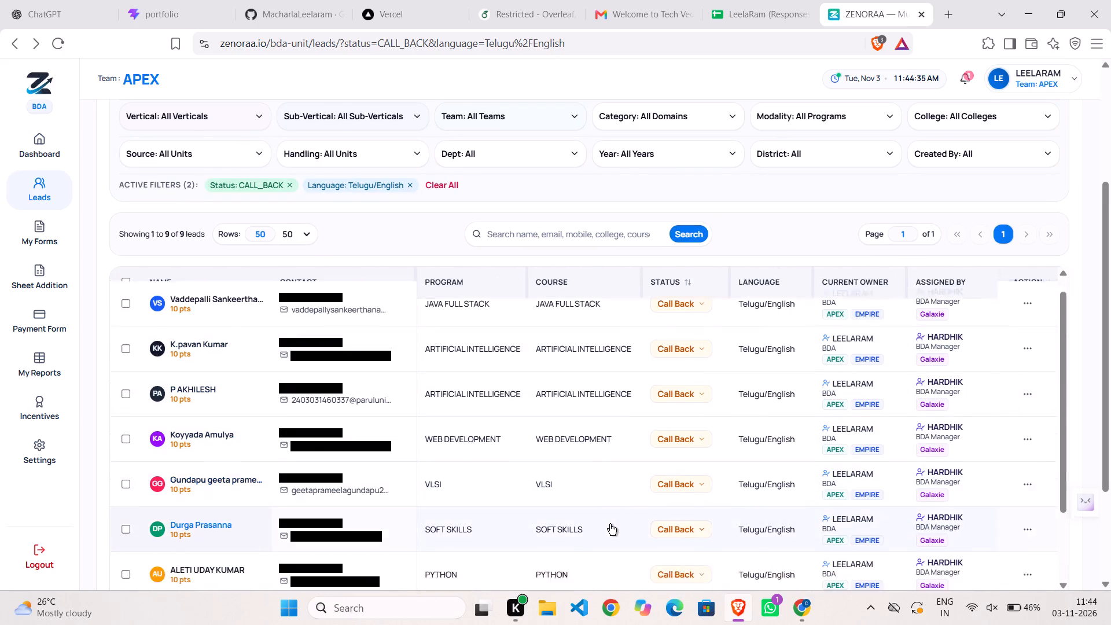
pyautogui.scroll(-1, 610, 524)
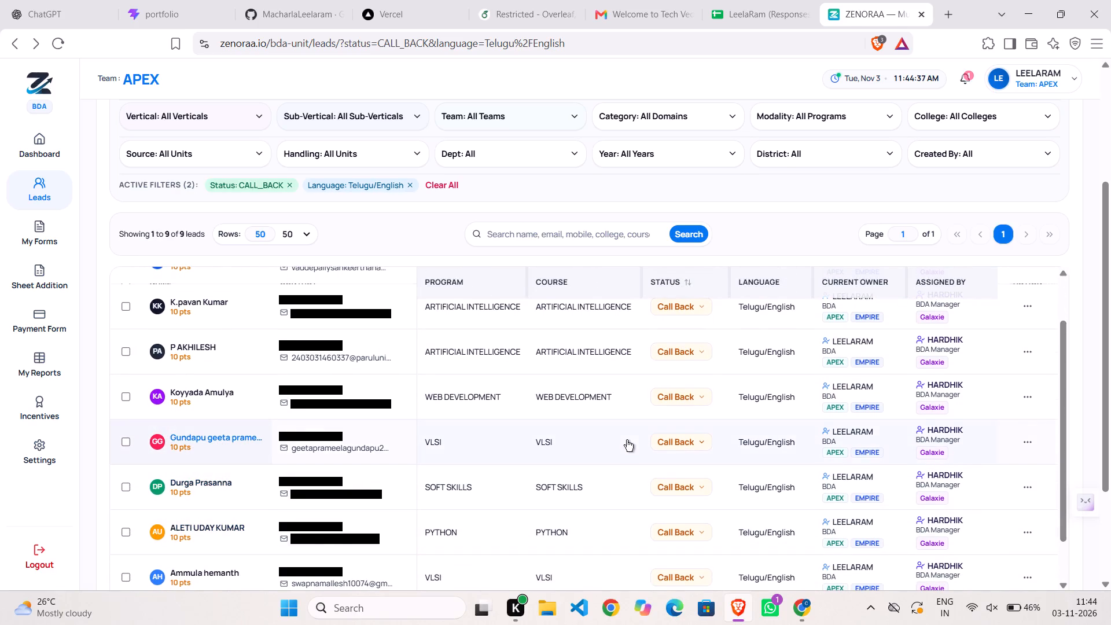
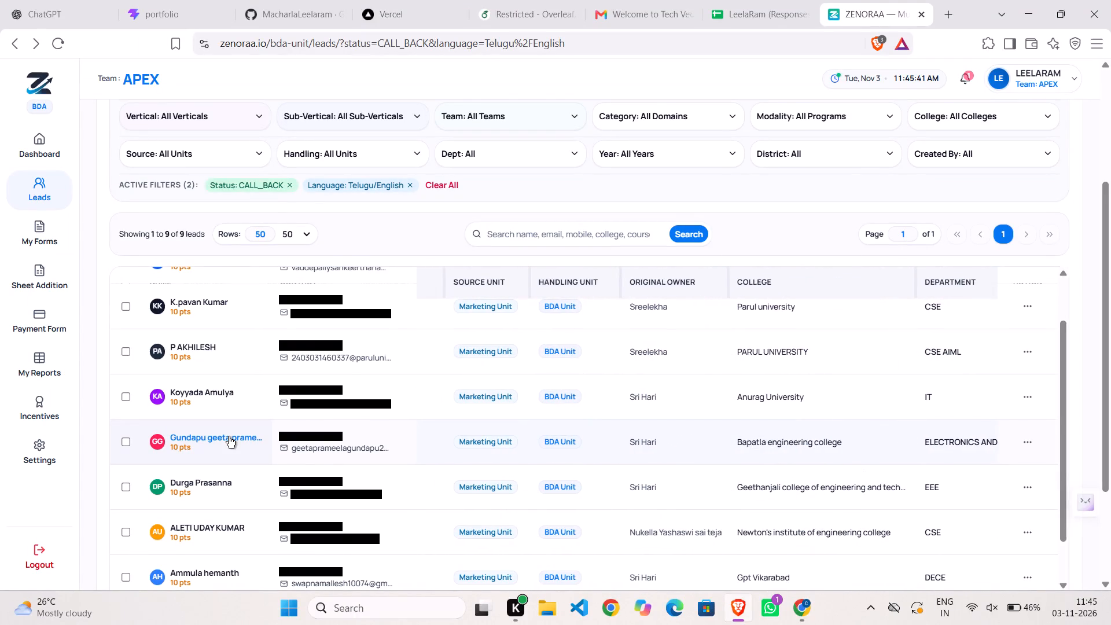
# Switch to the manager account's ZENORAA page in Google Chrome and look through the team hierarchy's New leads.
pyautogui.hotkey('alt', 'Tab')
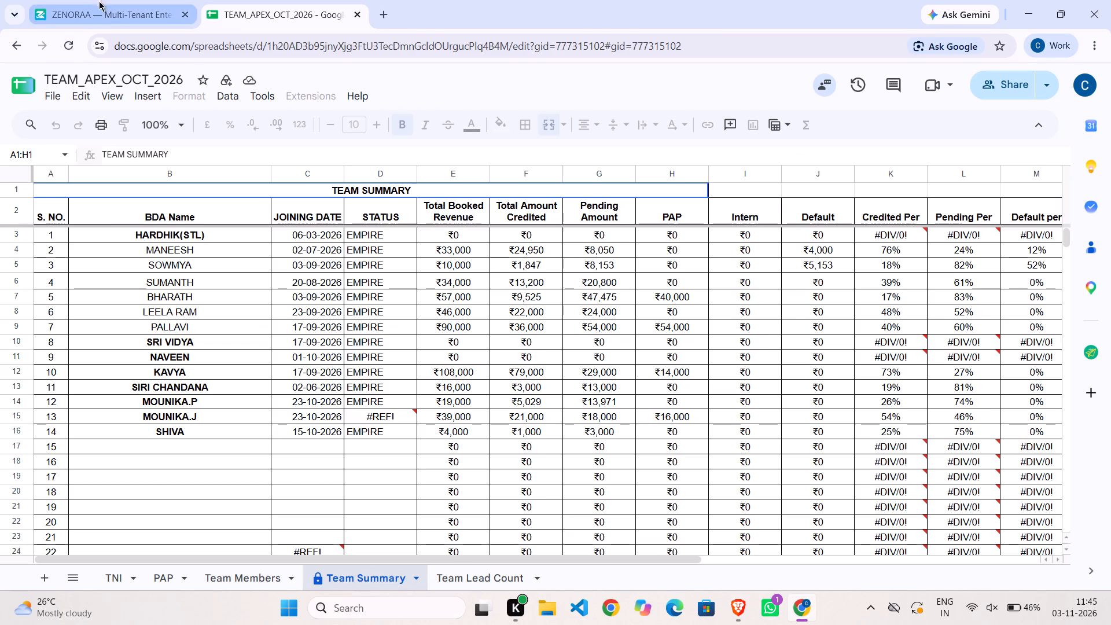
pyautogui.click(105, 16)
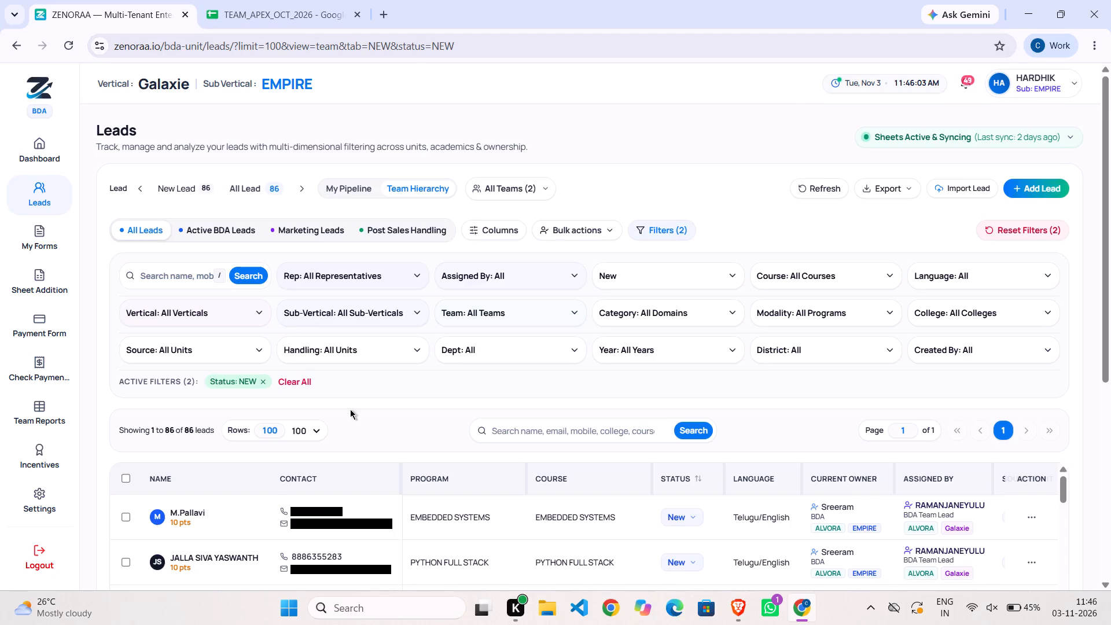
pyautogui.scroll(-11, 350, 409)
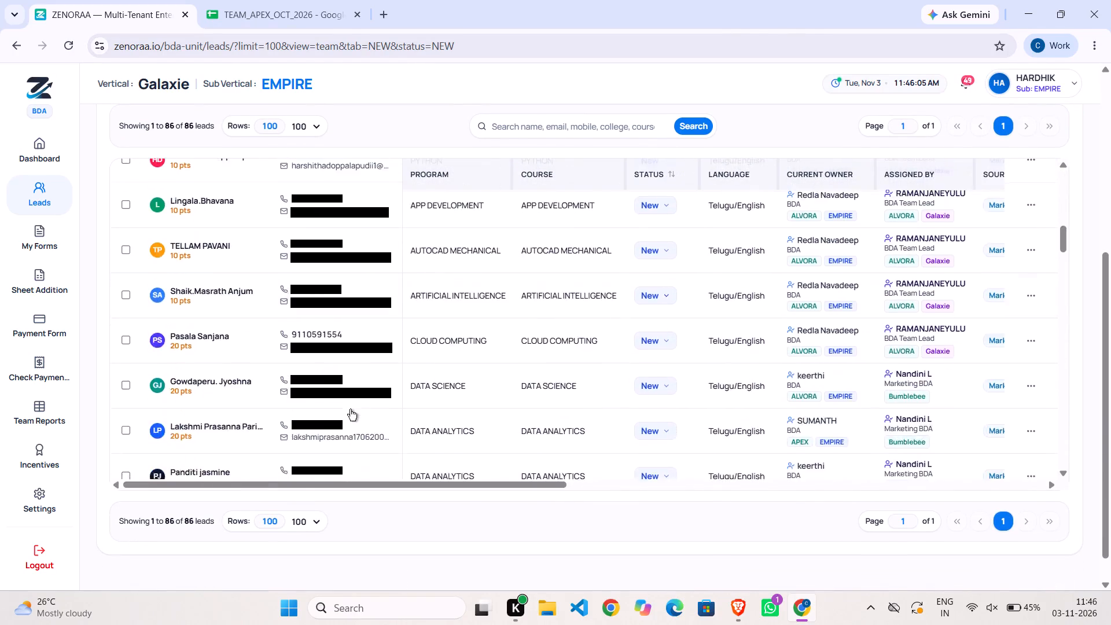
pyautogui.scroll(-3, 350, 409)
pyautogui.scroll(5, 350, 409)
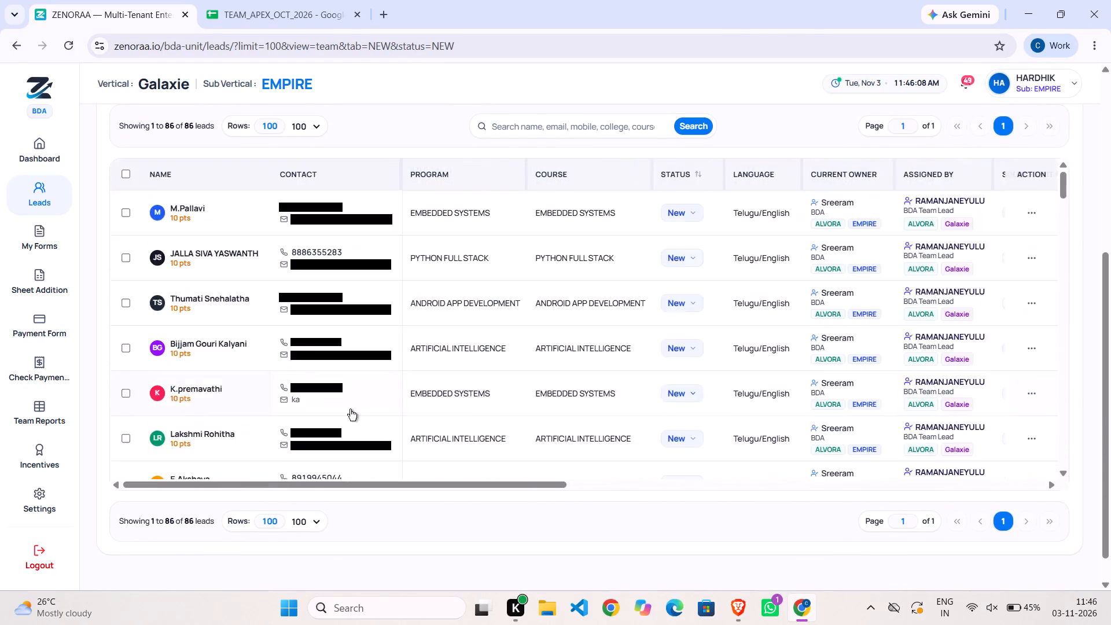
pyautogui.scroll(9, 350, 409)
pyautogui.click(172, 185)
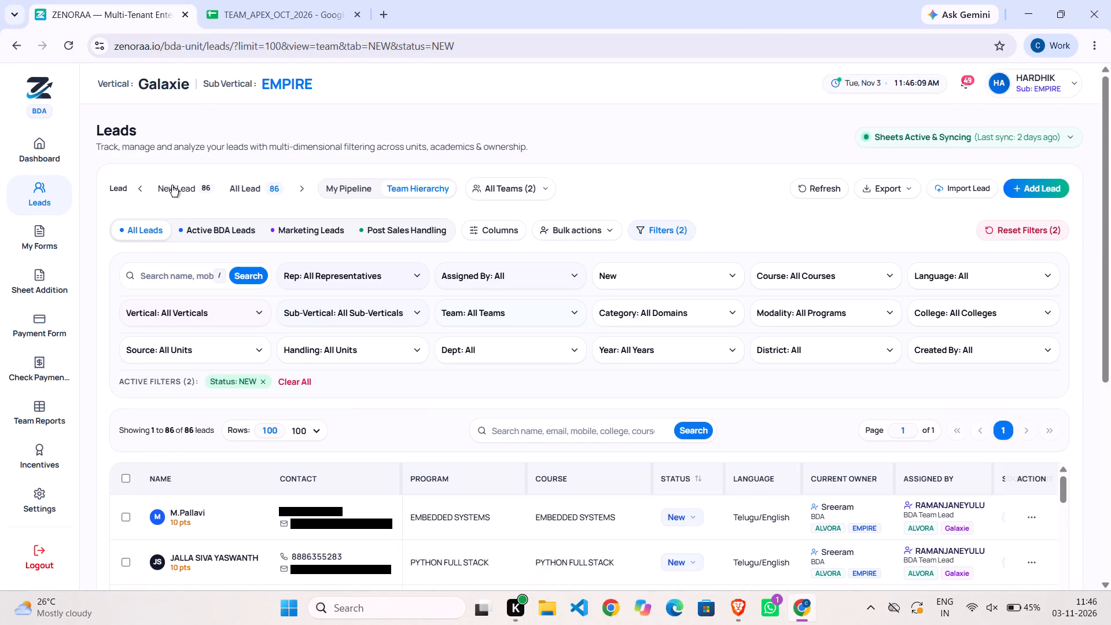
# Assign all New leads in the manager's own pipeline directly to Shiva, the BDA in team APEX, and dismiss the assignment summary.
pyautogui.click(359, 184)
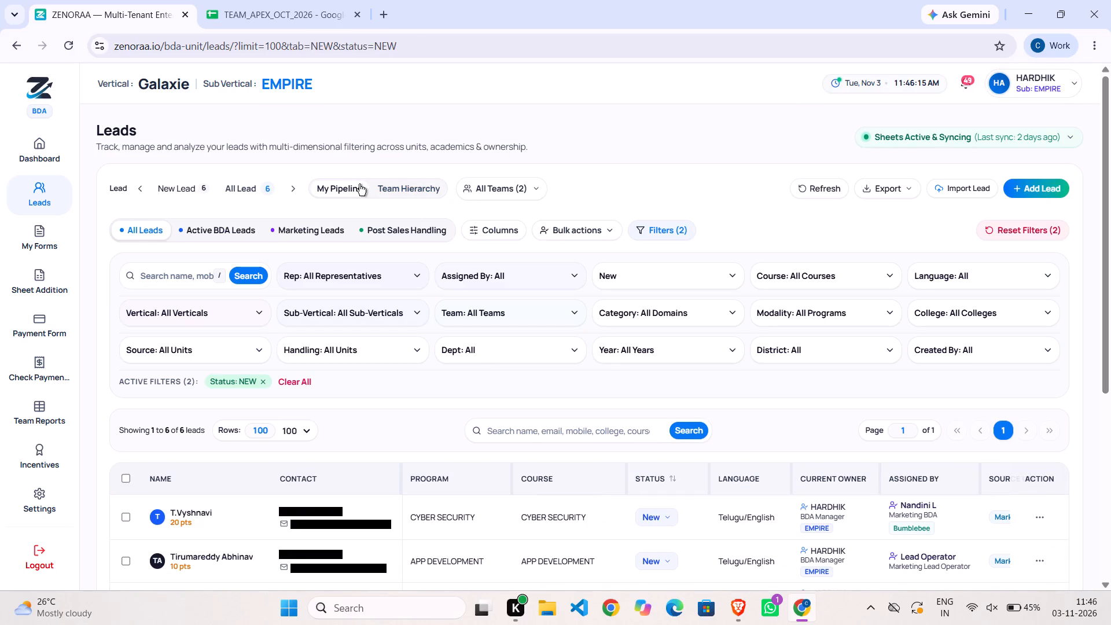
pyautogui.scroll(-5, 347, 426)
pyautogui.scroll(1, 347, 426)
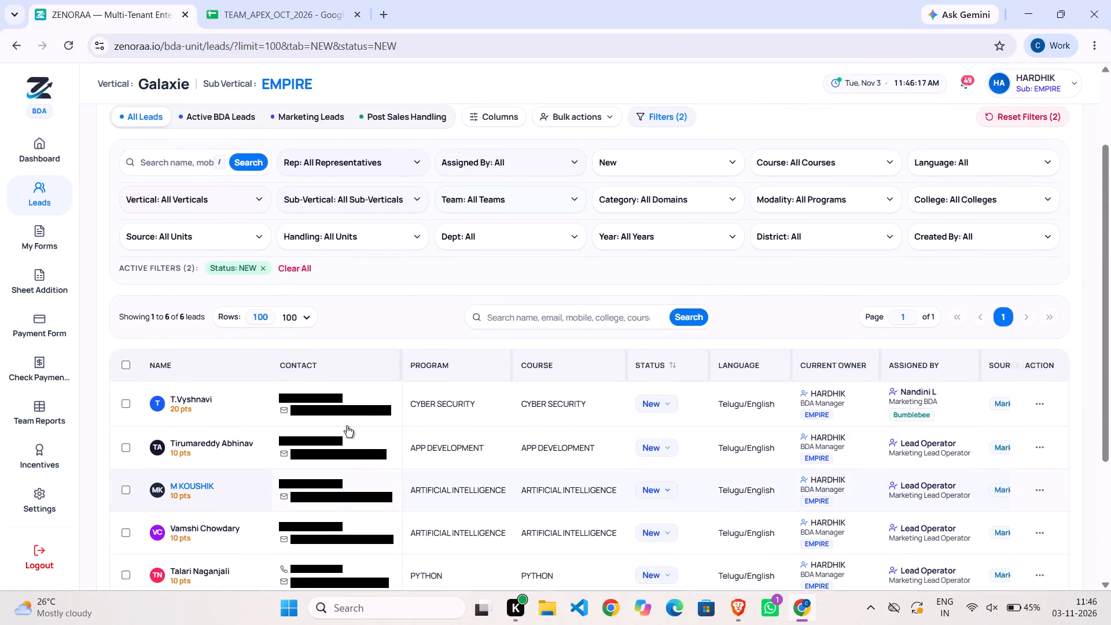
pyautogui.scroll(1, 347, 426)
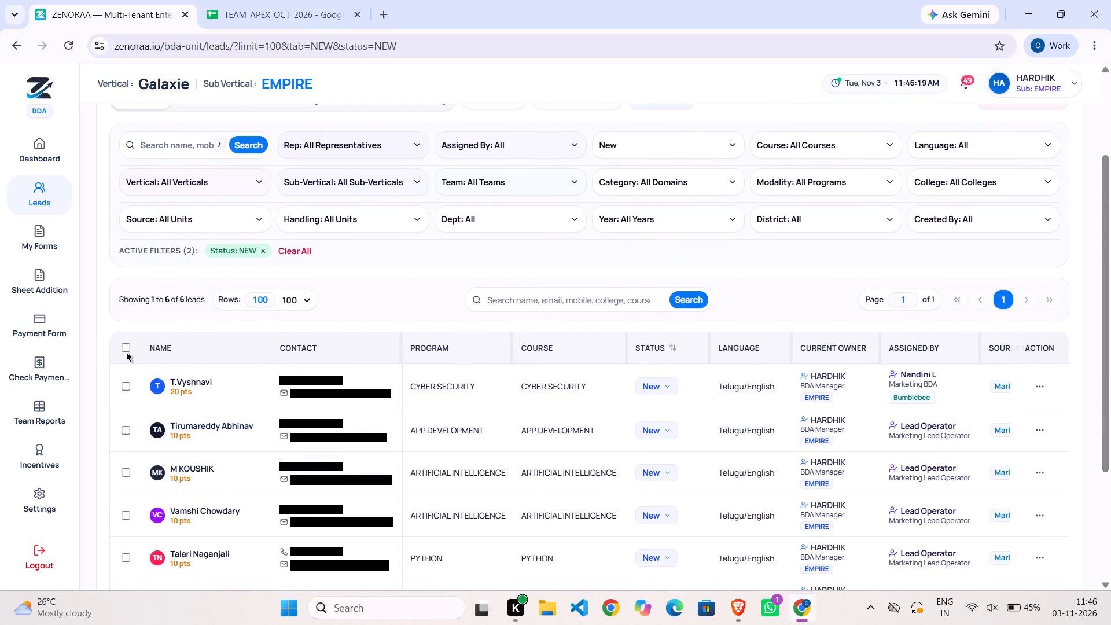
pyautogui.click(123, 348)
pyautogui.hscroll(-2, 653, 432)
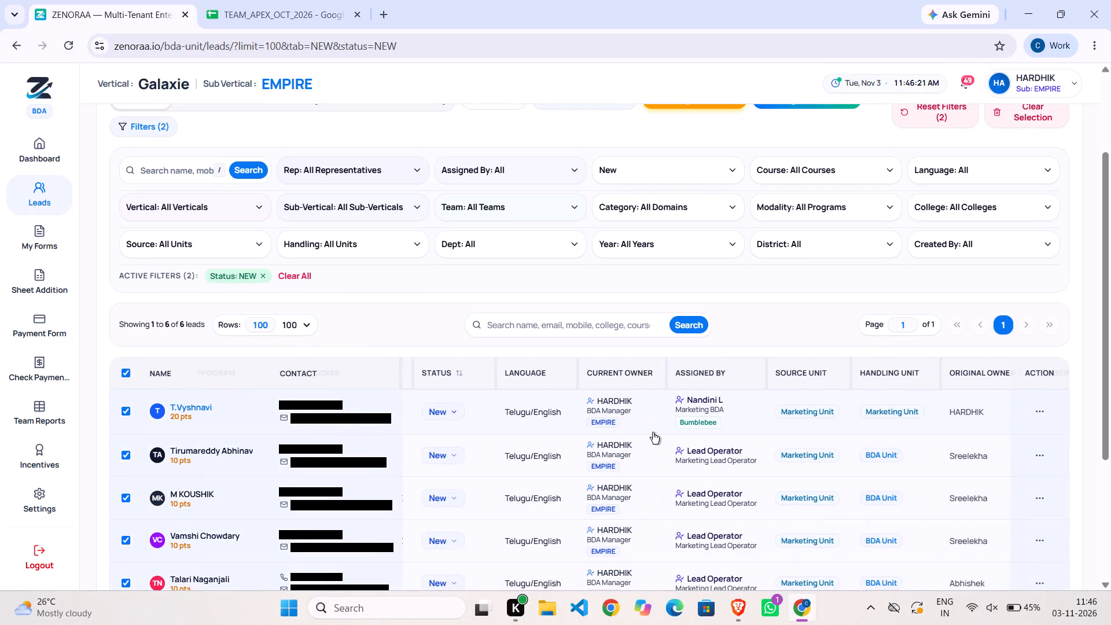
pyautogui.hscroll(-4, 653, 432)
pyautogui.scroll(1, 653, 432)
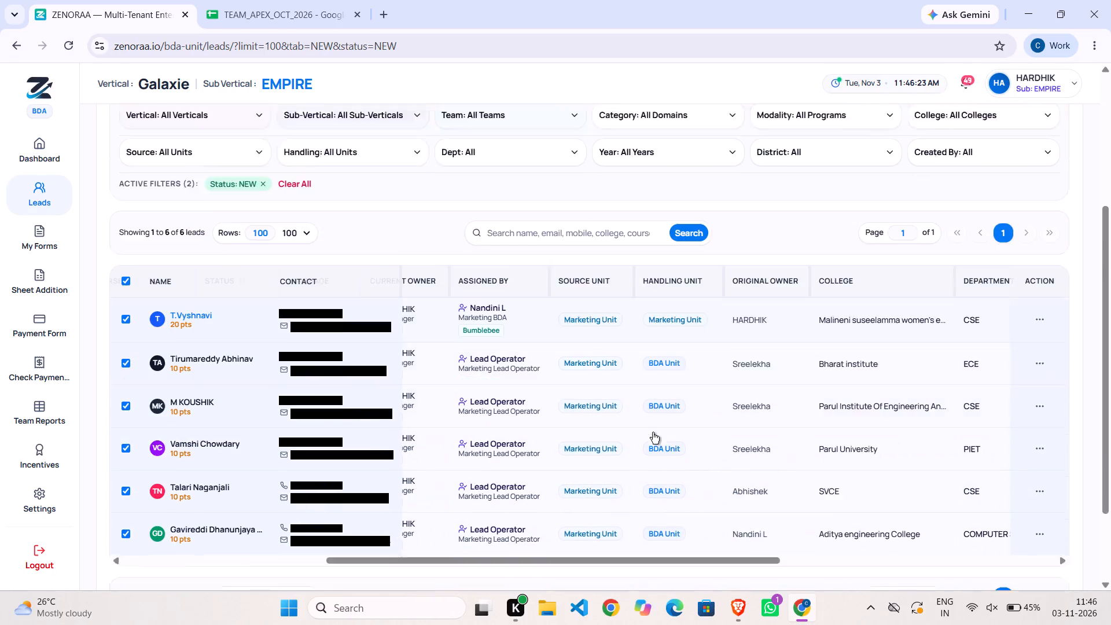
pyautogui.scroll(1, 653, 432)
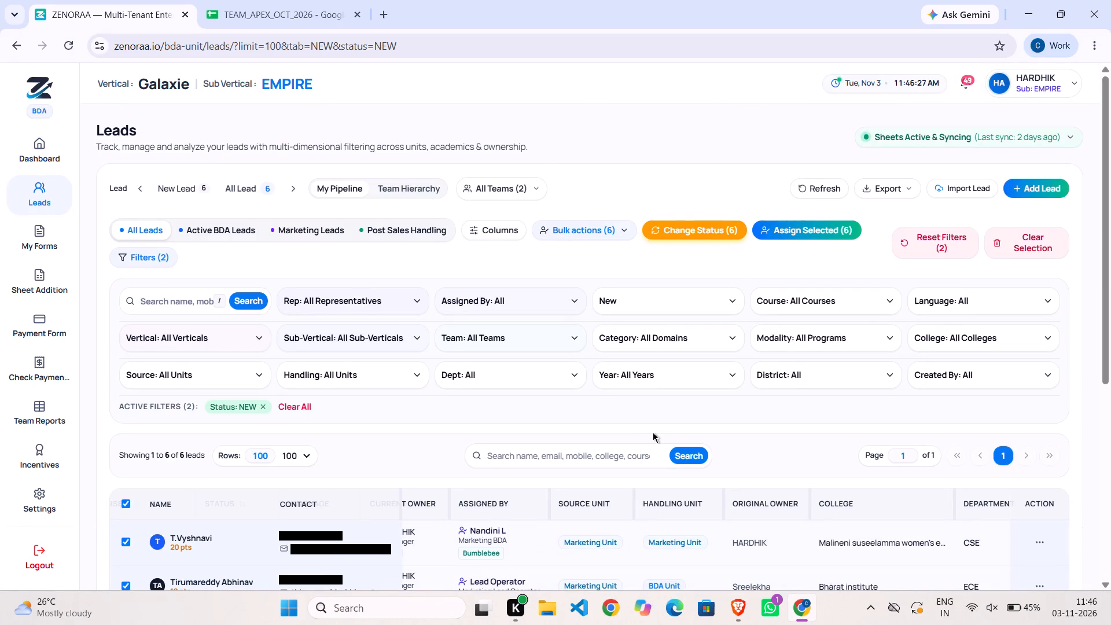
pyautogui.click(811, 229)
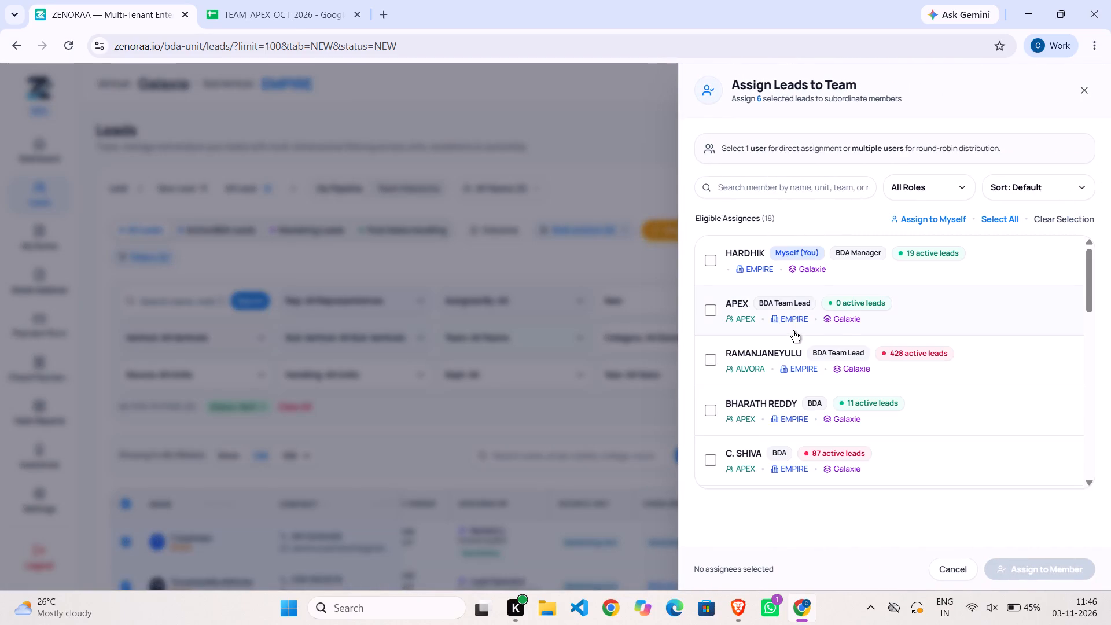
pyautogui.click(768, 440)
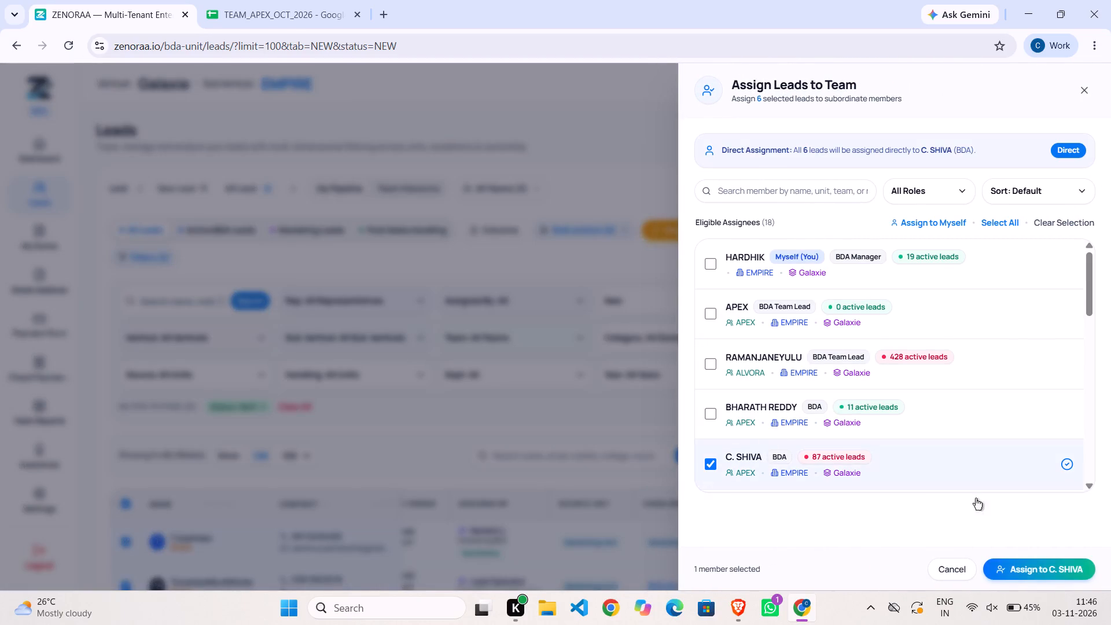
pyautogui.click(1043, 569)
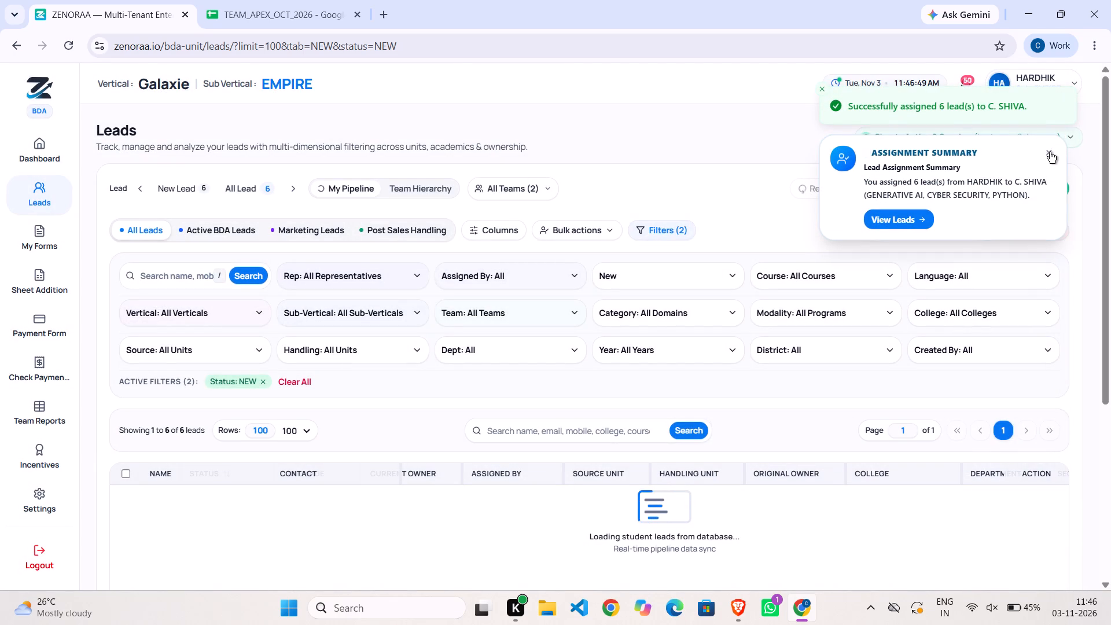
pyautogui.click(1047, 152)
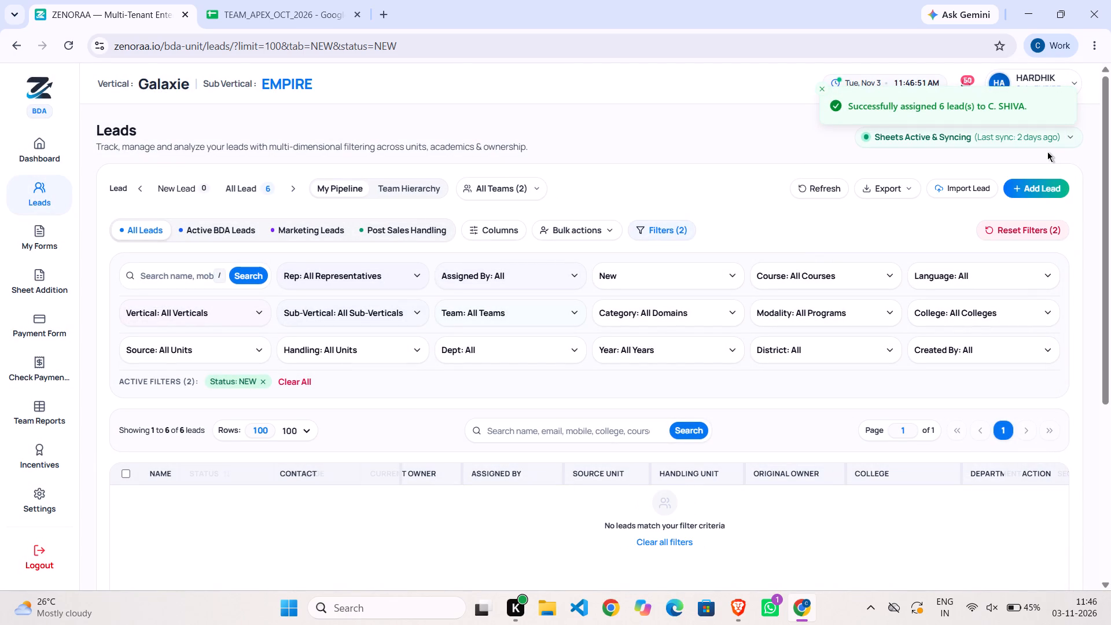
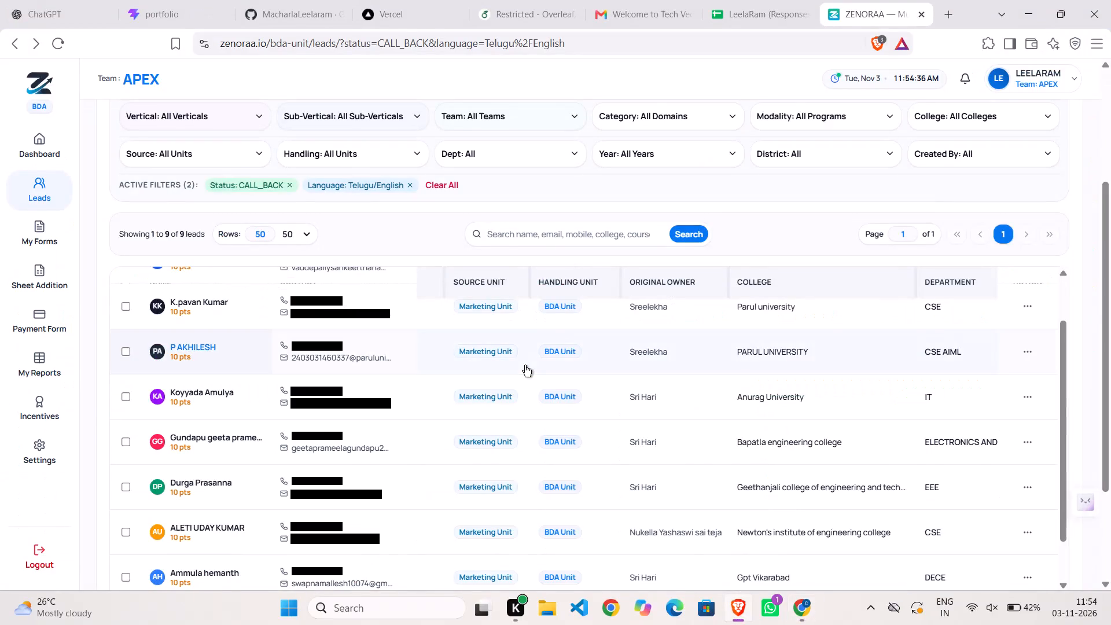
# Clear the Call Back status and Telugu/English language filters from the leads list.
pyautogui.scroll(3, 525, 365)
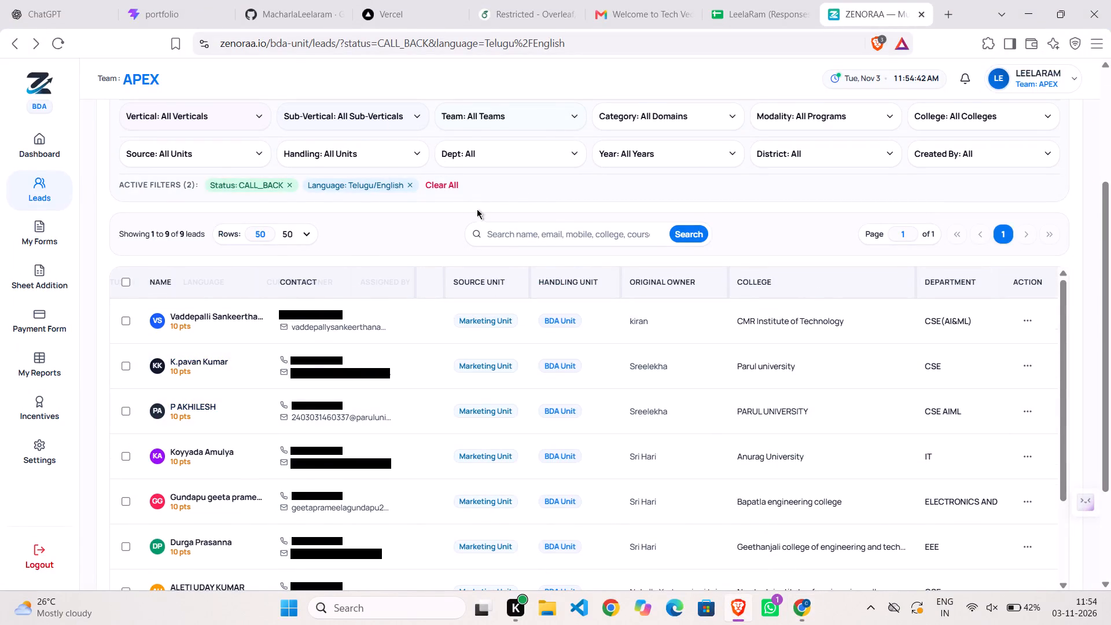
pyautogui.click(452, 181)
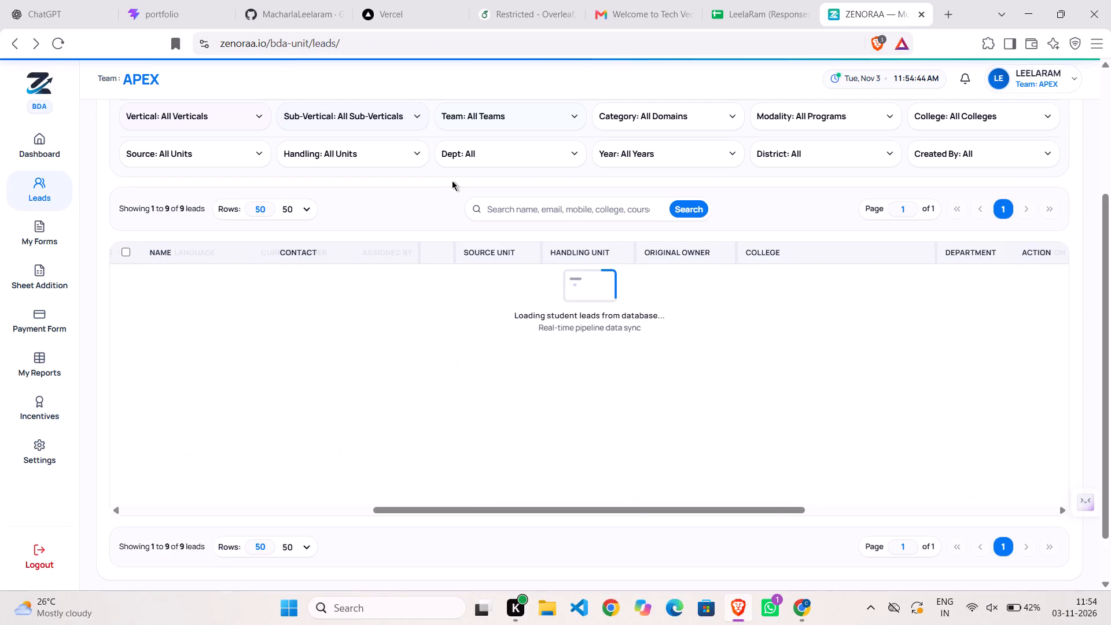
pyautogui.click(505, 204)
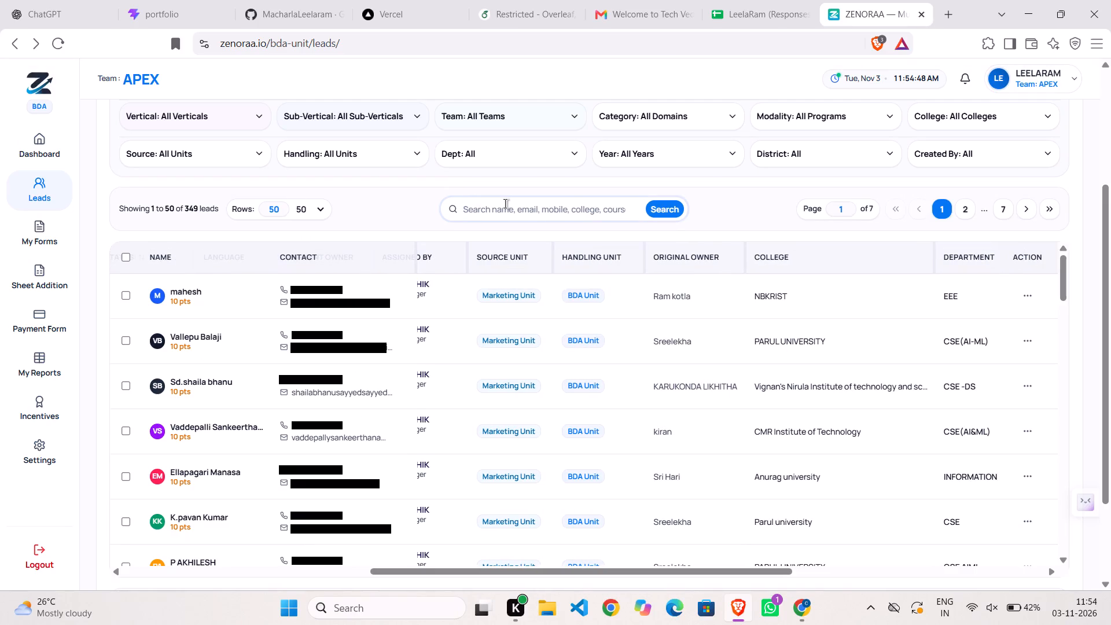
pyautogui.write('90')
pyautogui.write('4.35')
pyautogui.press('Left')
pyautogui.press('Left')
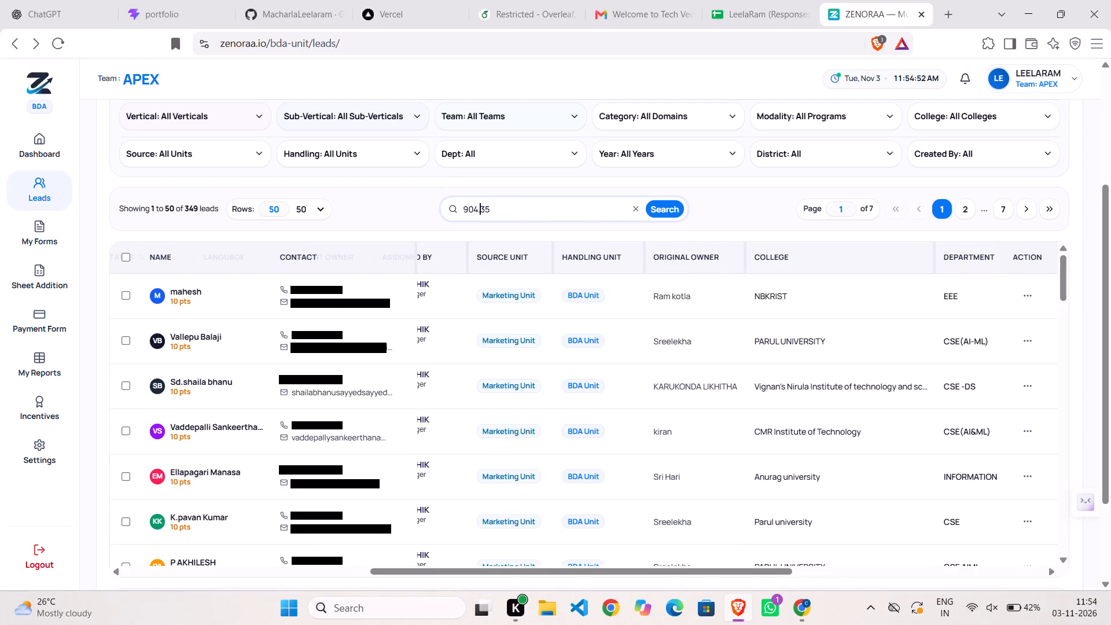
pyautogui.press('BackSpace')
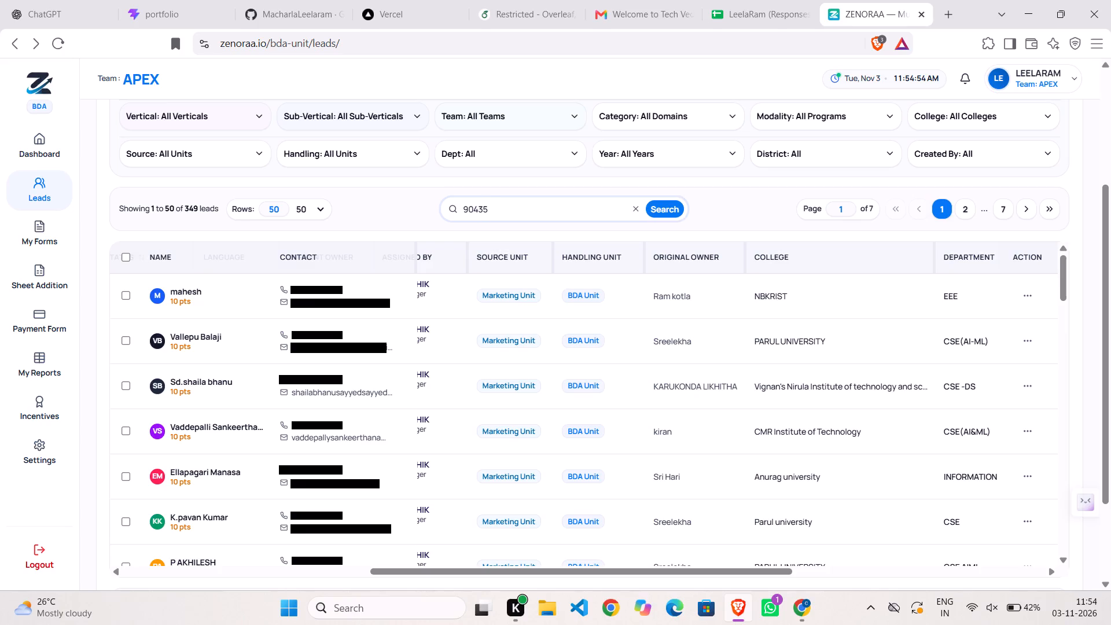
pyautogui.click(654, 217)
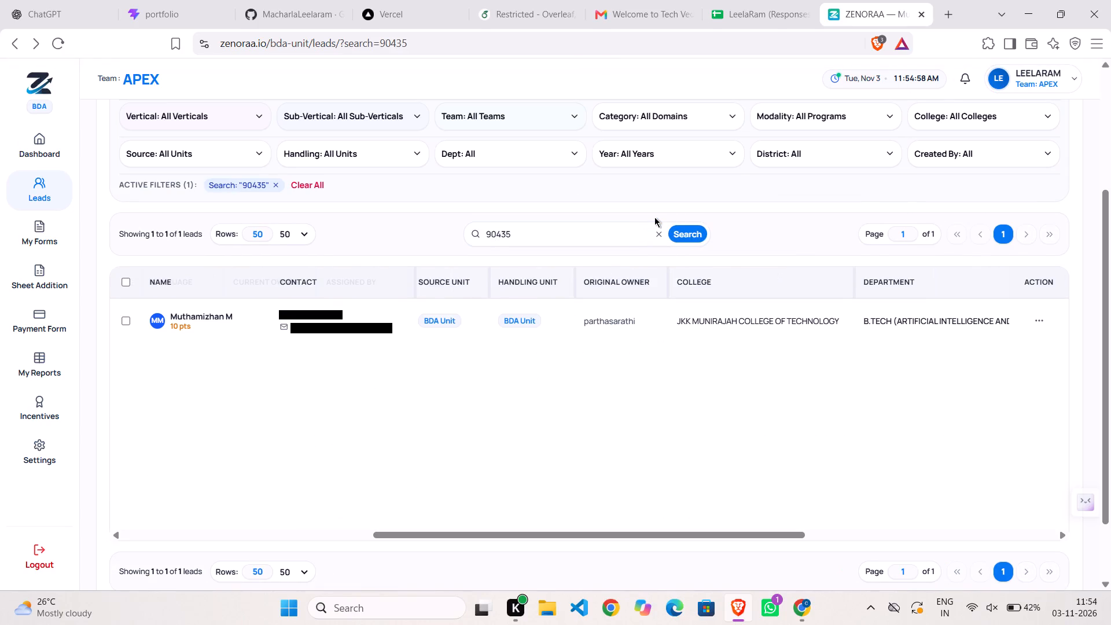
pyautogui.hscroll(1, 674, 218)
pyautogui.hscroll(5, 779, 307)
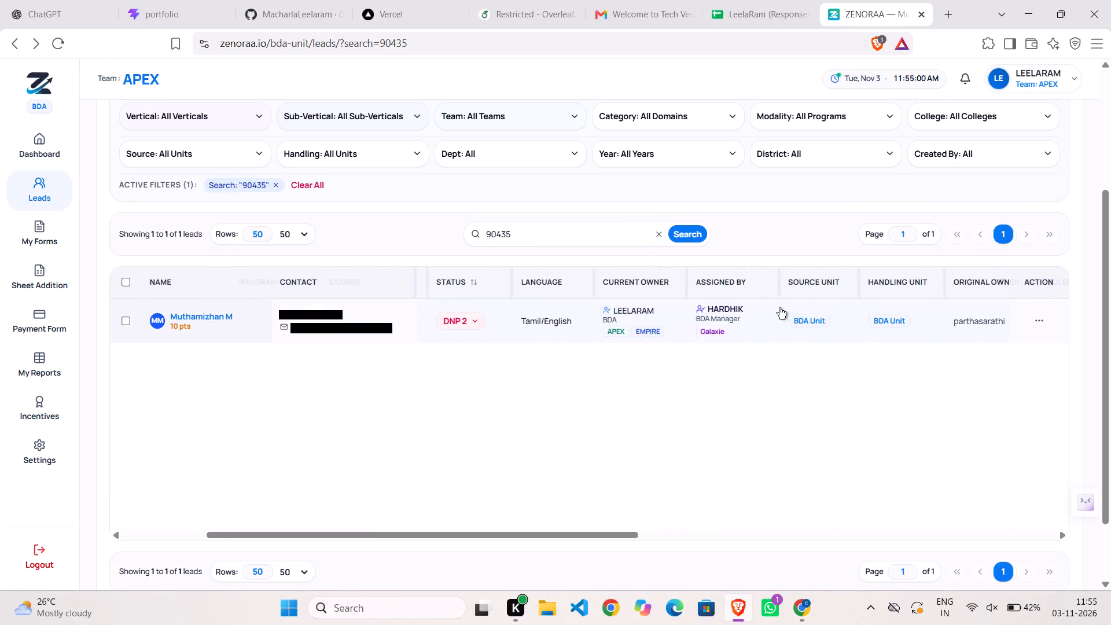
pyautogui.hscroll(-6, 779, 307)
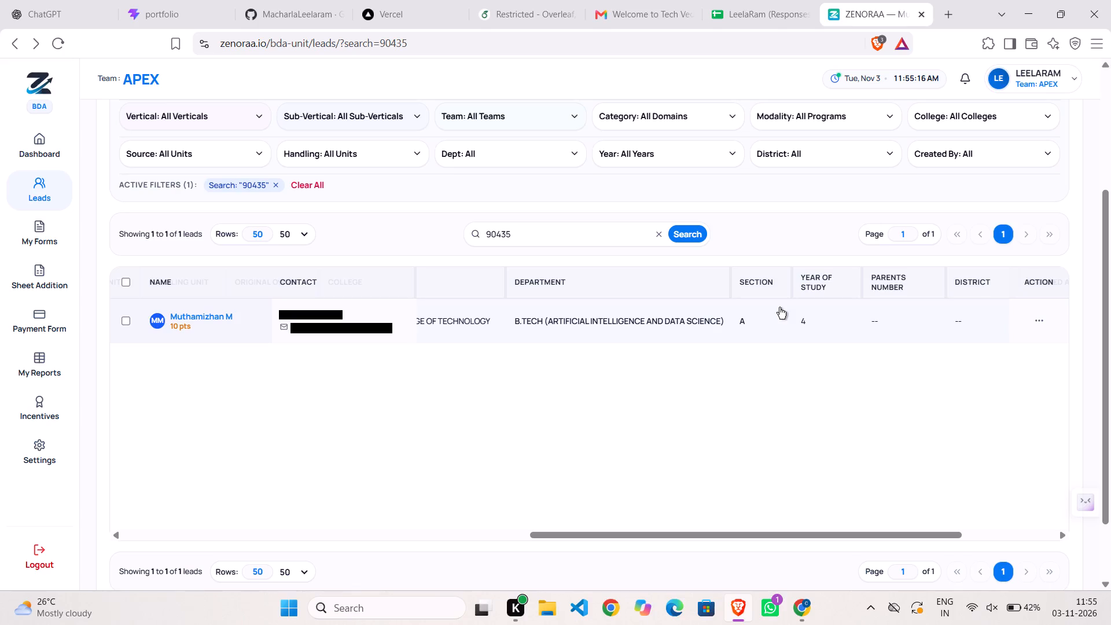
pyautogui.hscroll(6, 779, 307)
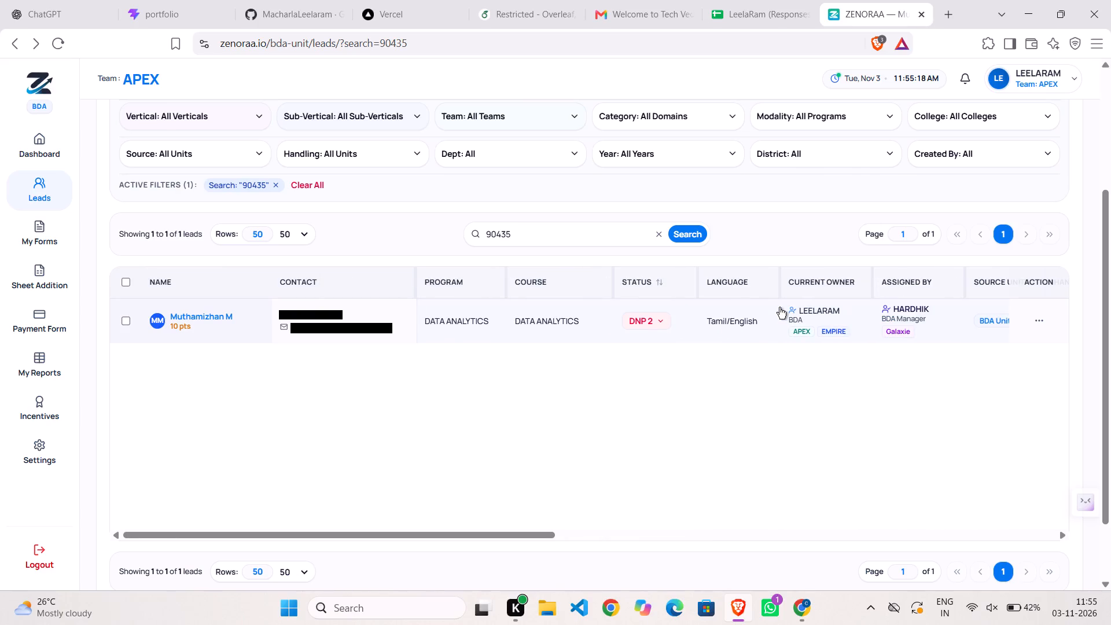
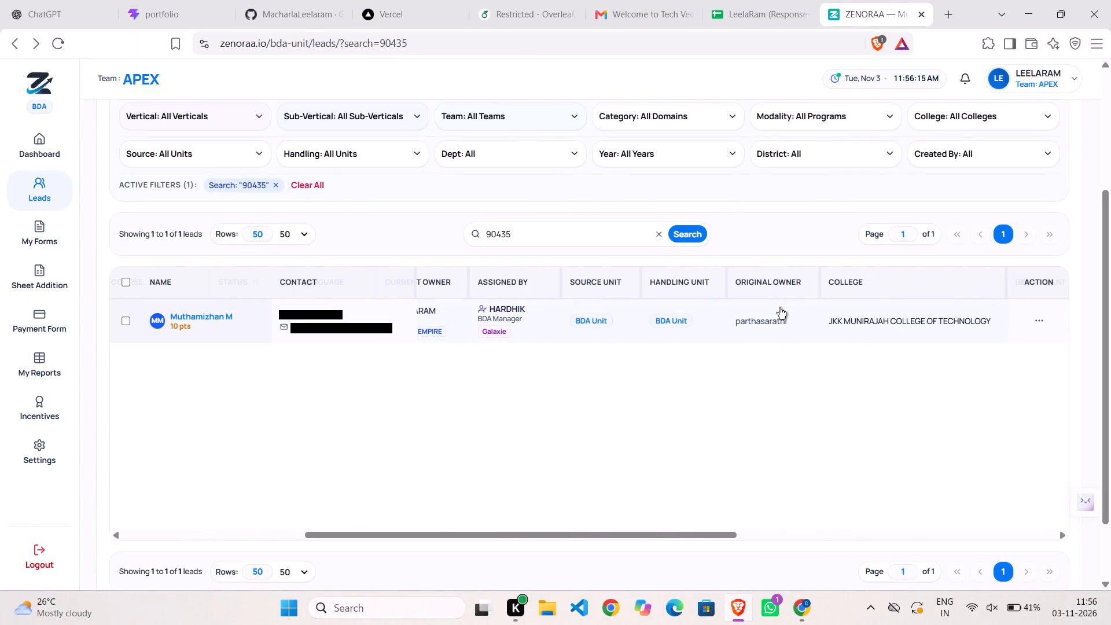
# Examine the matching lead's remaining details: original owner, college, department, section, year of study, district, and updated and created dates.
pyautogui.hscroll(-2, 779, 307)
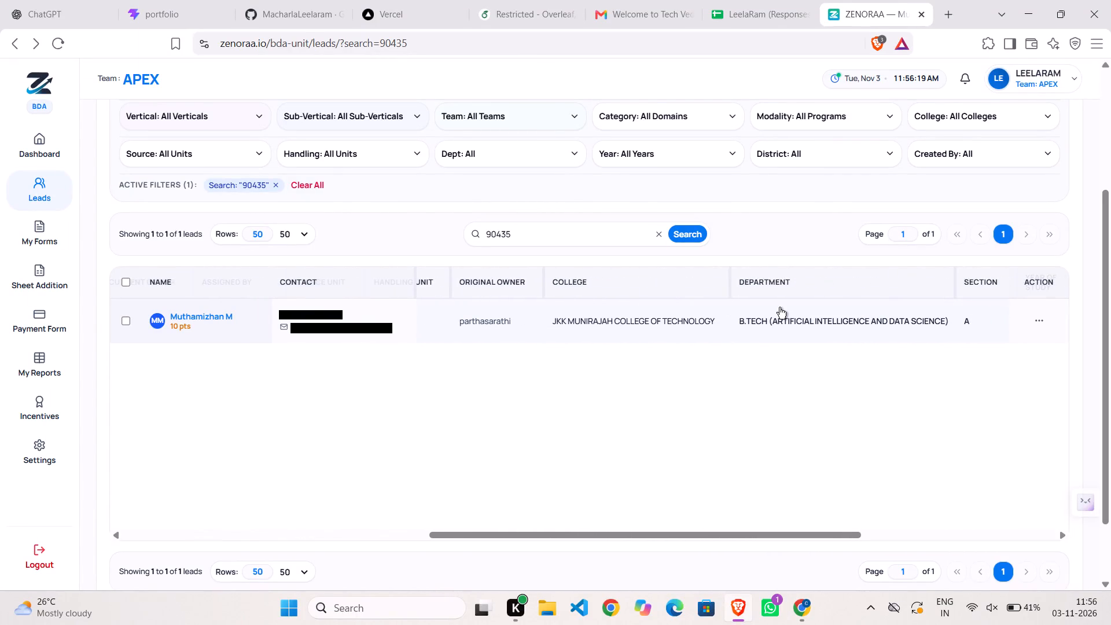
pyautogui.hscroll(-6, 779, 307)
pyautogui.scroll(1, 779, 307)
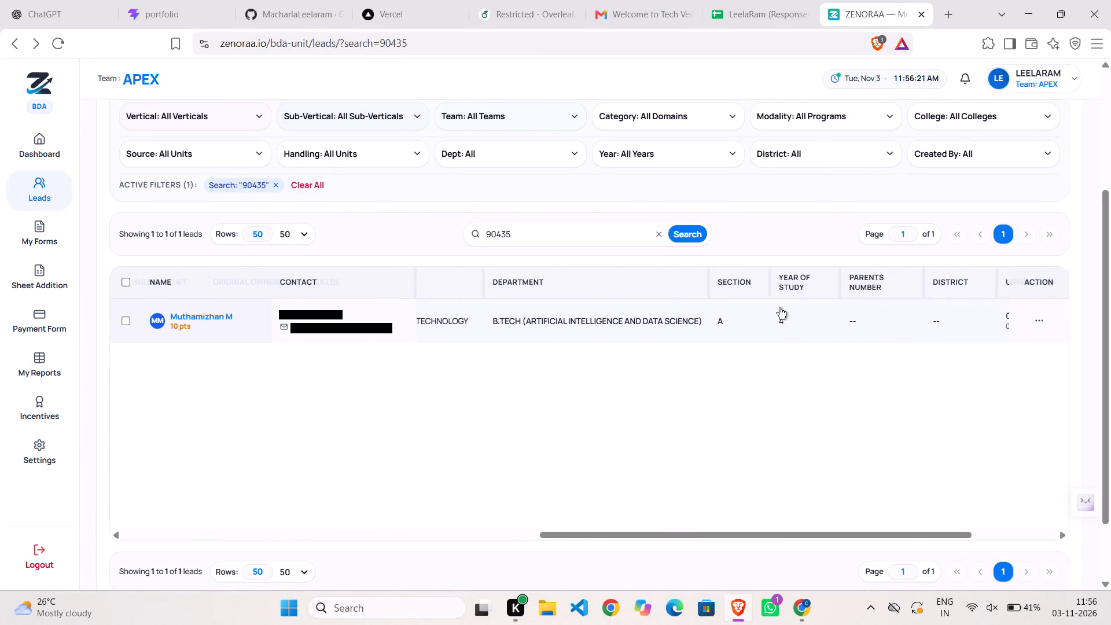
pyautogui.scroll(2, 779, 307)
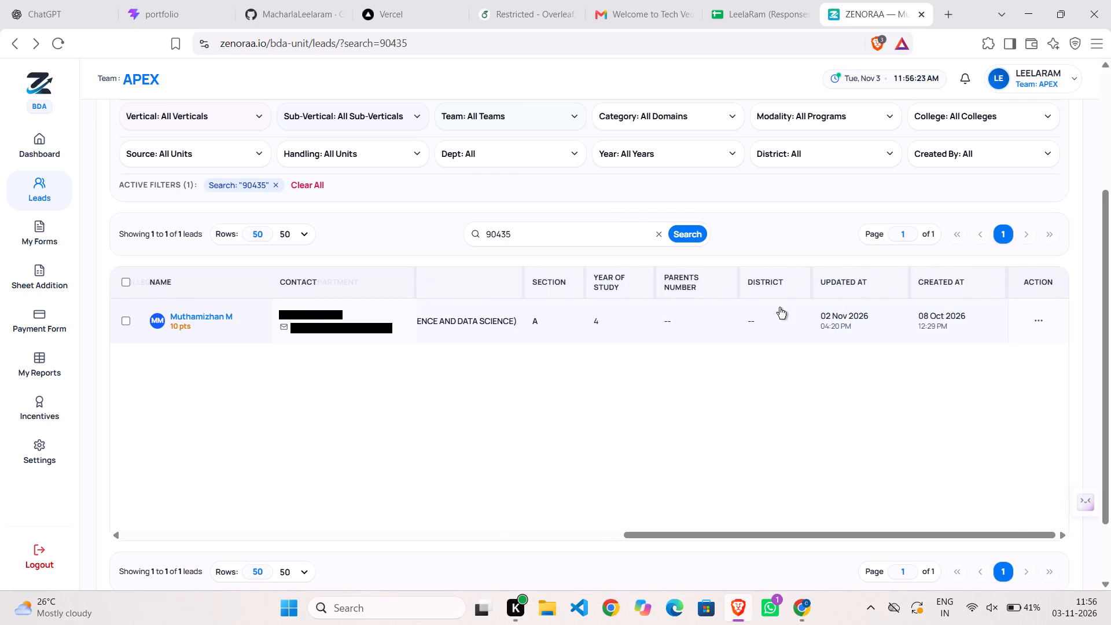
pyautogui.scroll(1, 779, 307)
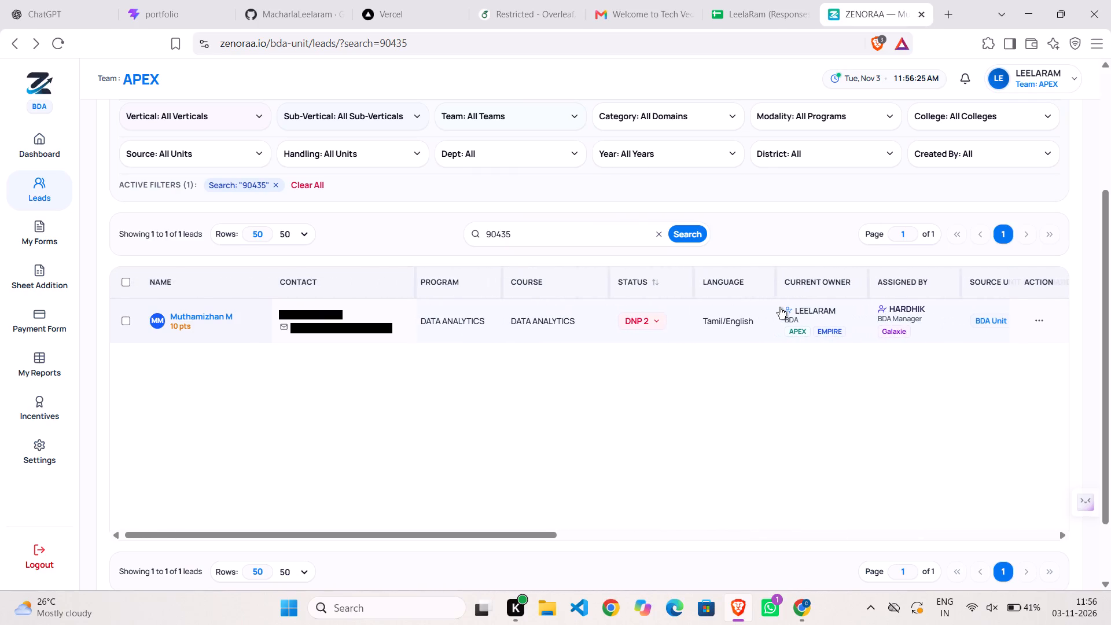
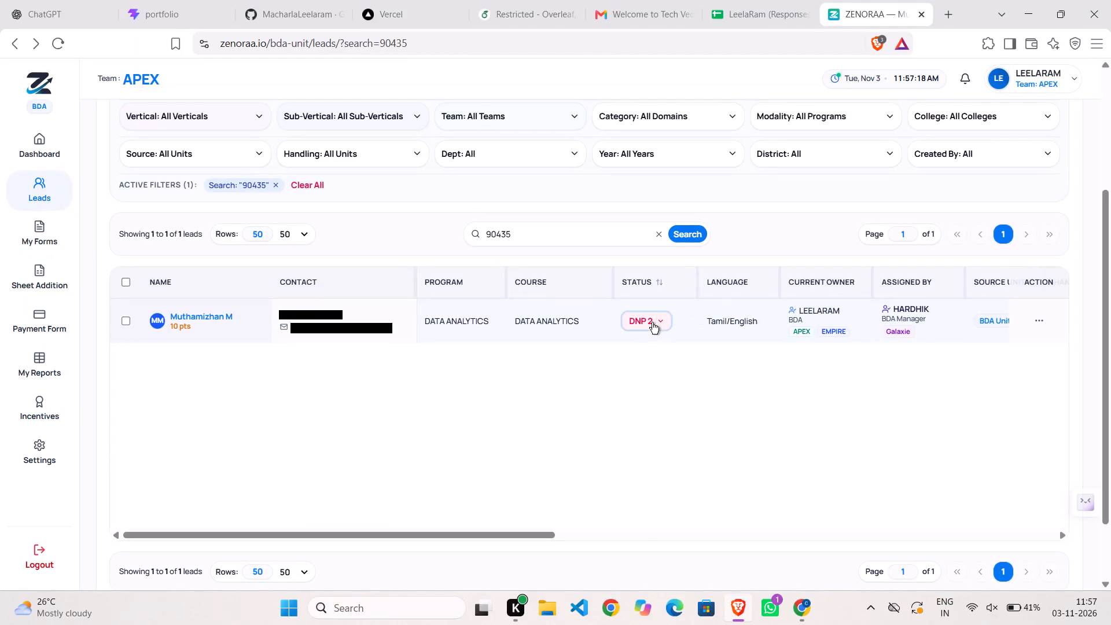
# Update the matching DATA ANALYTICS lead's status to Call Back with the call remark "evening".
pyautogui.click(652, 322)
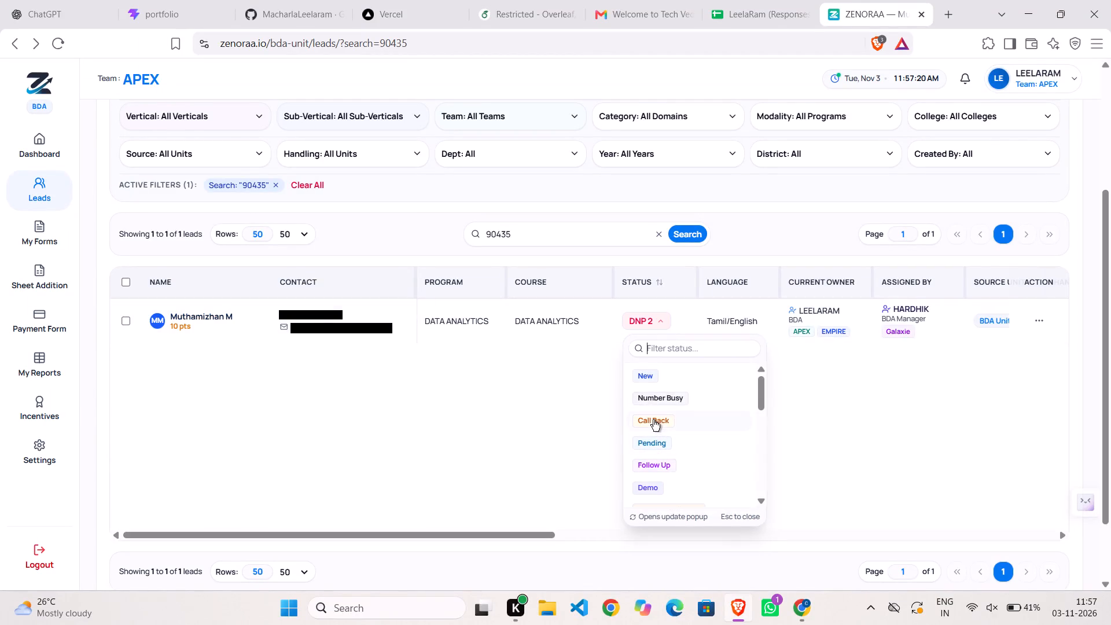
pyautogui.click(653, 420)
pyautogui.click(550, 302)
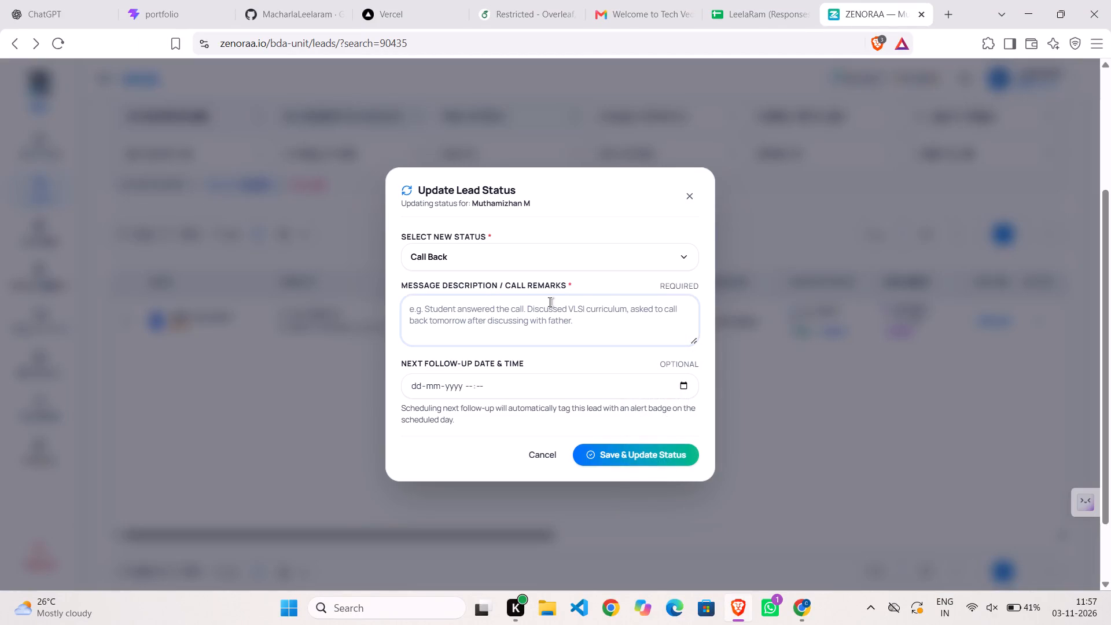
pyautogui.write('EVE NI')
pyautogui.press('BackSpace')
pyautogui.press('BackSpace')
pyautogui.press('BackSpace')
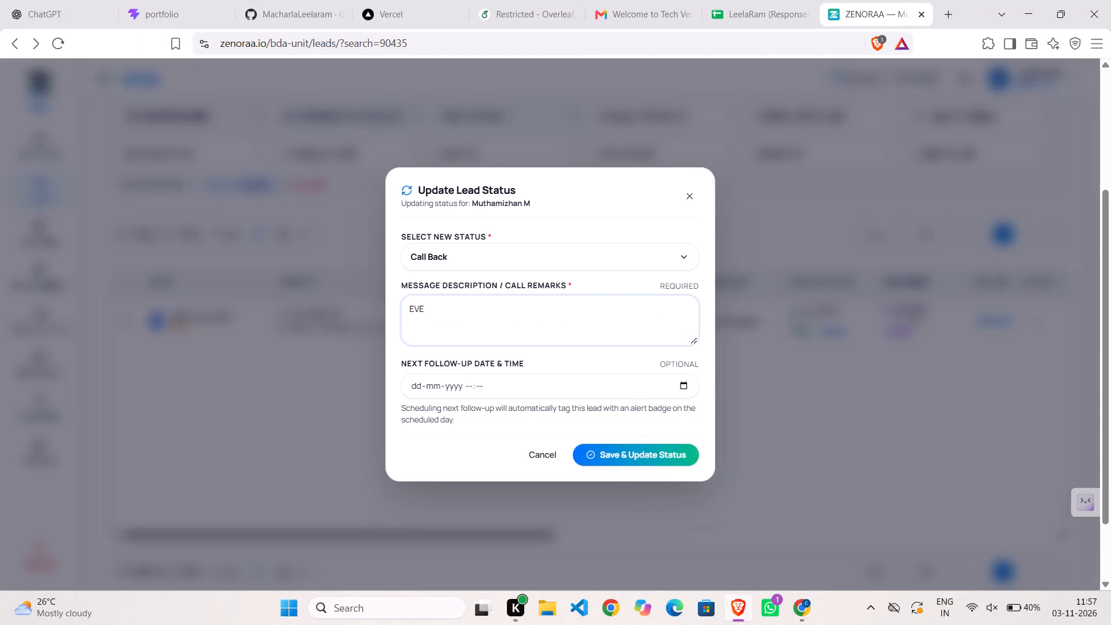
pyautogui.press('BackSpace')
pyautogui.press('BackSpace')
pyautogui.press('BackSpace')
pyautogui.press('BackSpace')
pyautogui.write('evening')
pyautogui.click(655, 447)
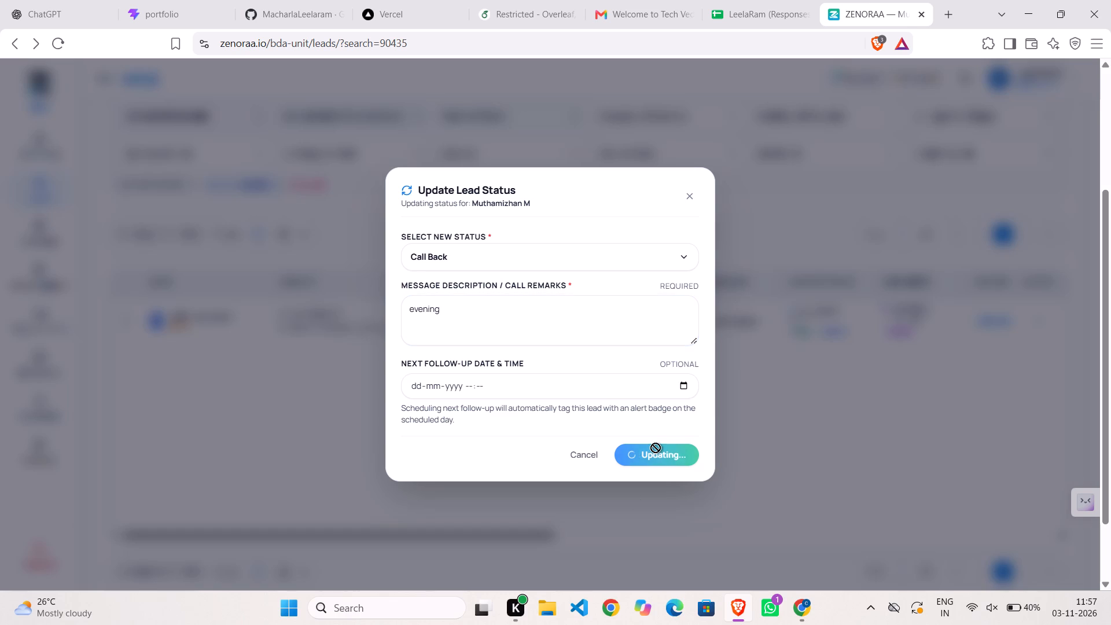
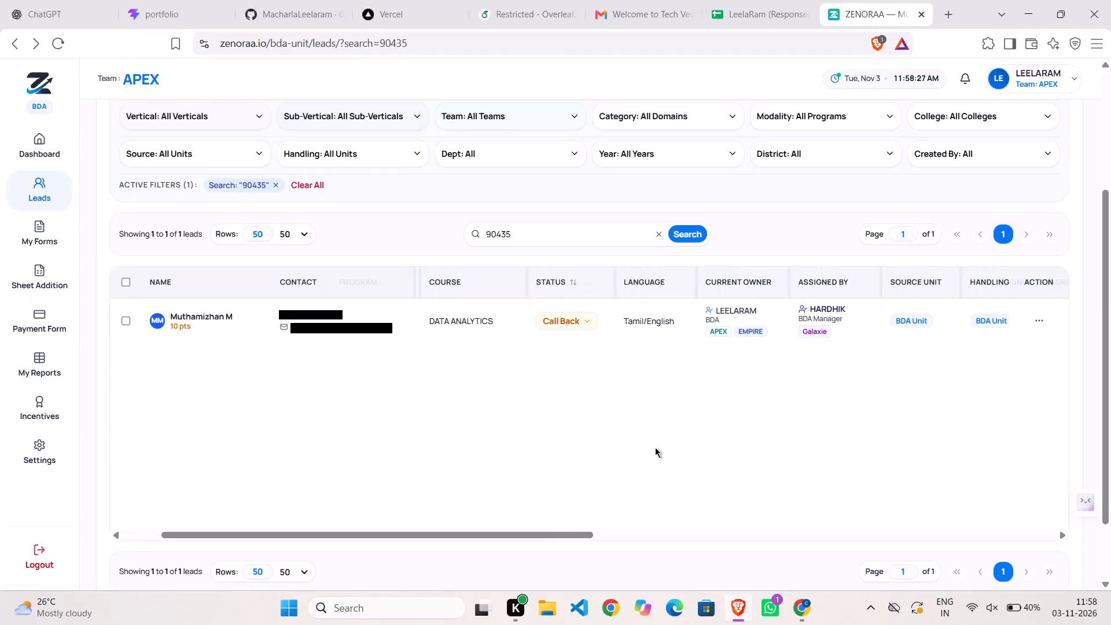
# Clear the lead search so the leads list reloads without the search filter.
pyautogui.hscroll(-1, 655, 447)
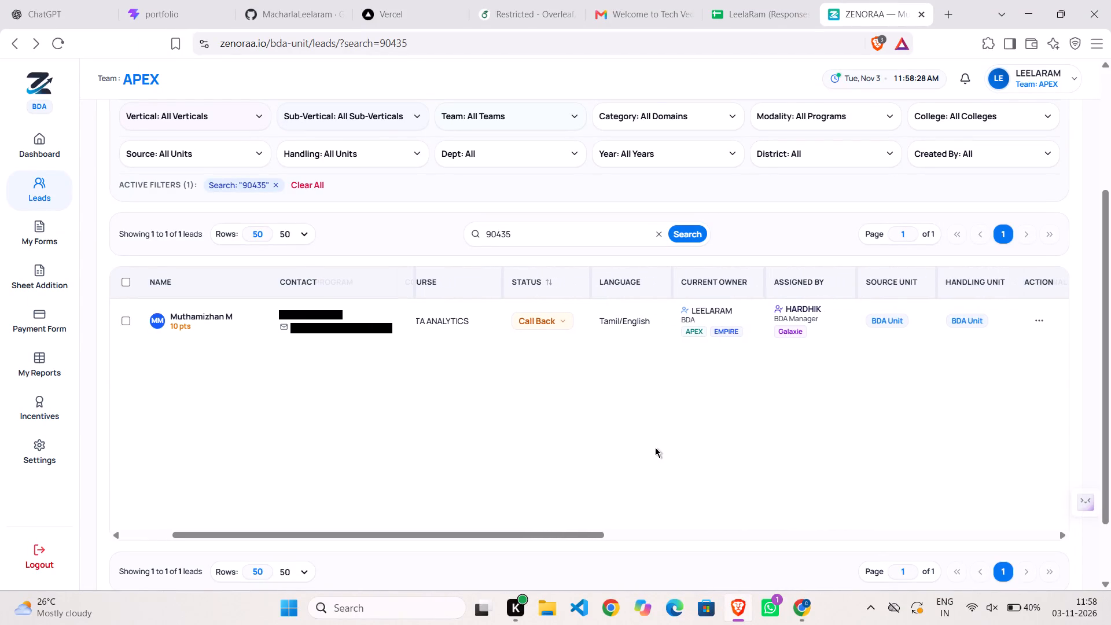
pyautogui.hscroll(-1, 655, 447)
pyautogui.click(656, 229)
pyautogui.hscroll(-3, 611, 337)
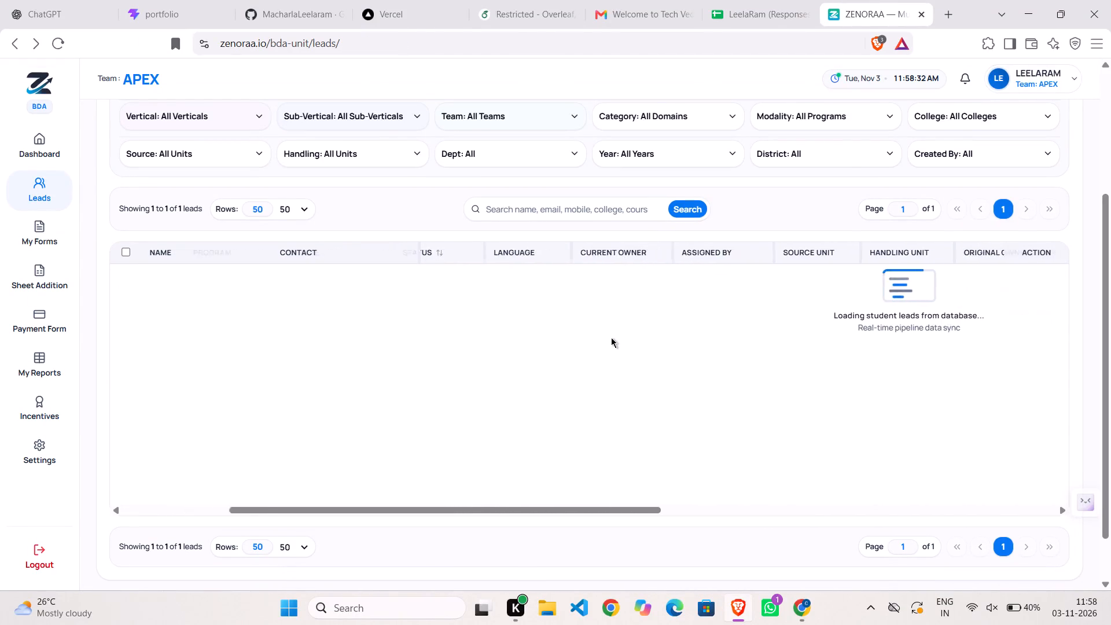
pyautogui.hscroll(-2, 611, 337)
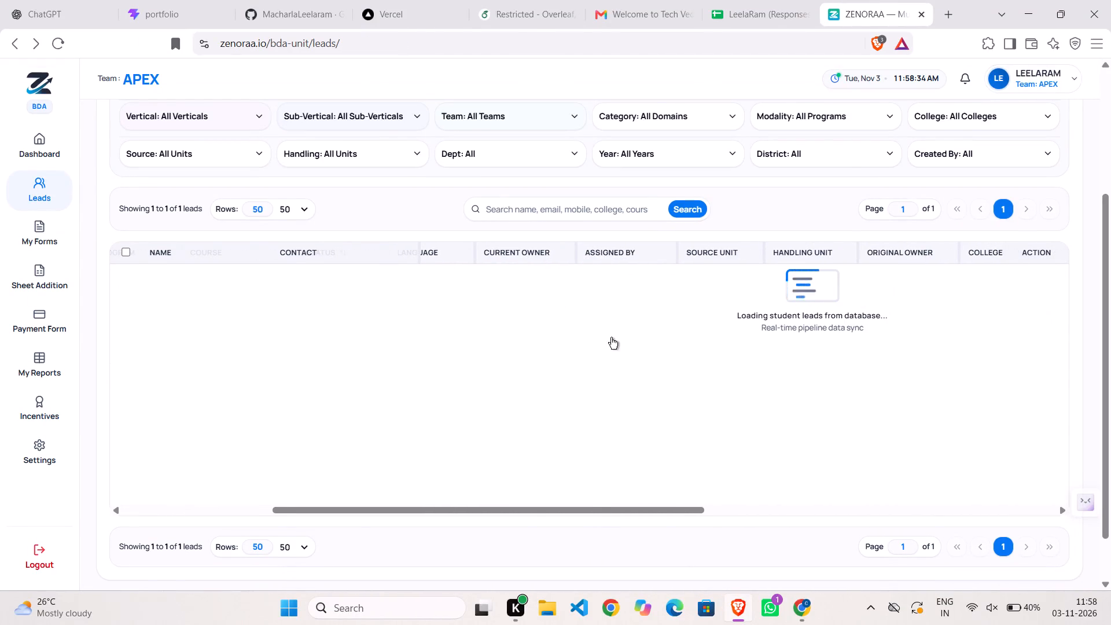
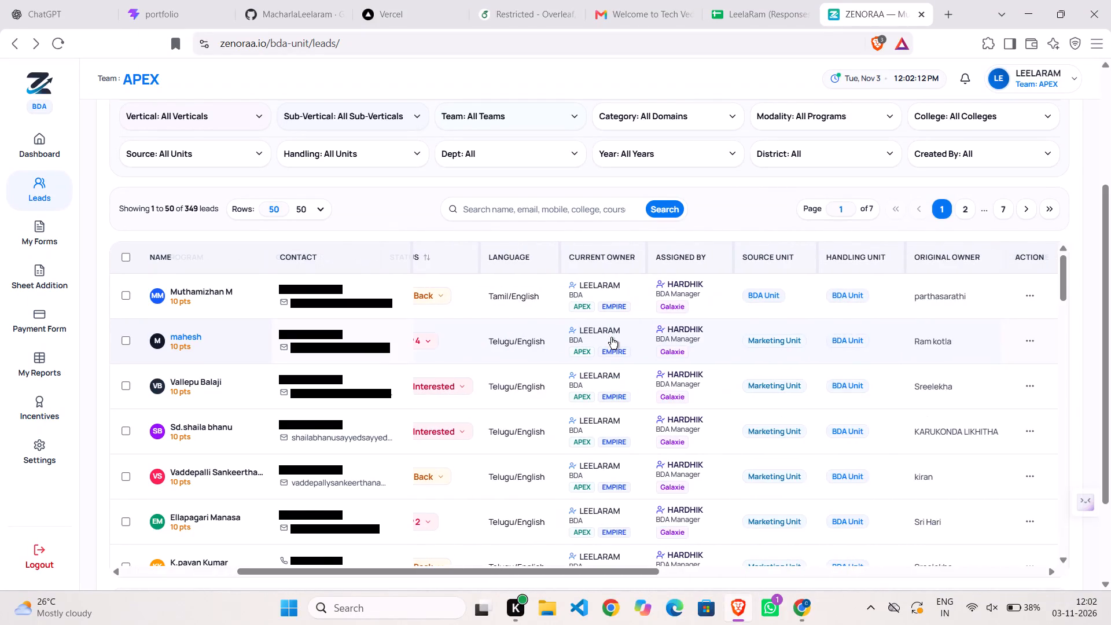
# Filter the full leads list by status to show only the Call Back leads.
pyautogui.hscroll(1, 611, 337)
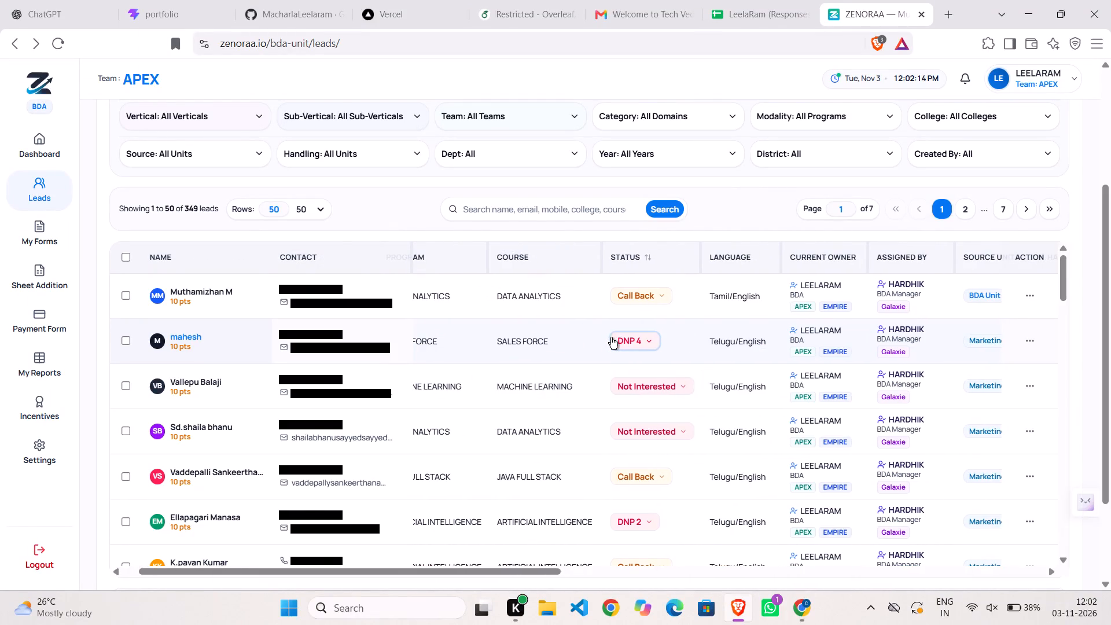
pyautogui.hscroll(1, 611, 337)
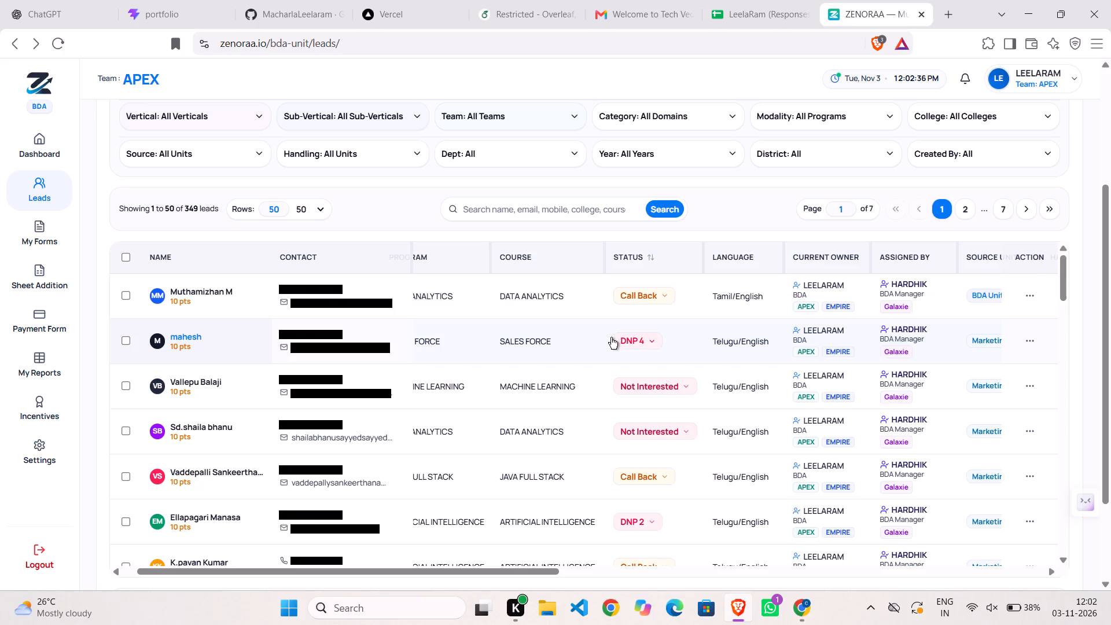
pyautogui.scroll(2, 611, 337)
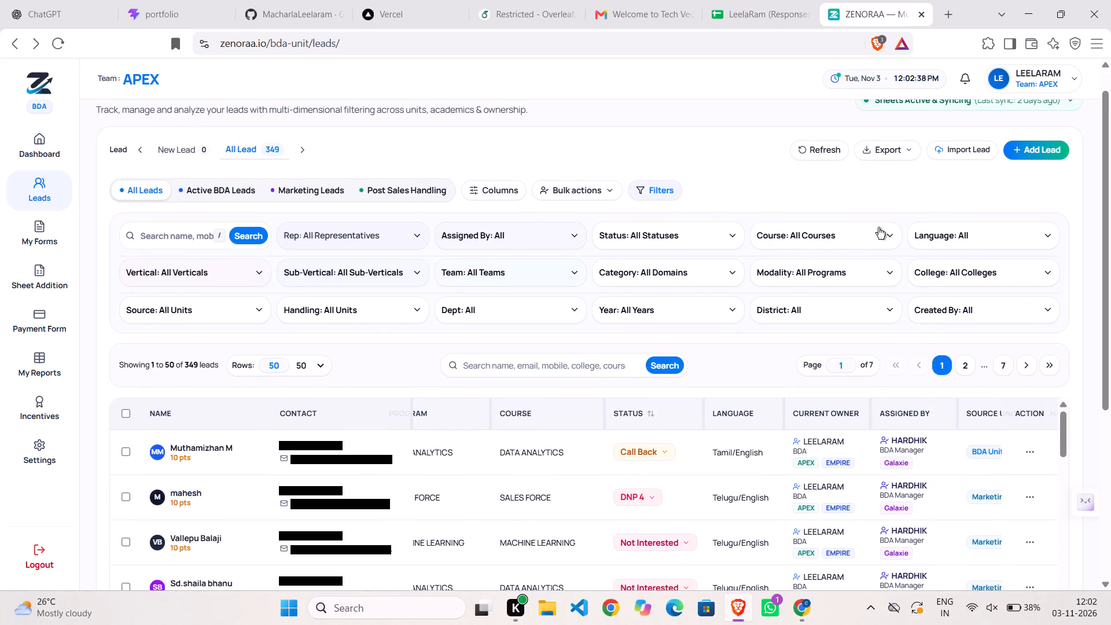
pyautogui.click(878, 229)
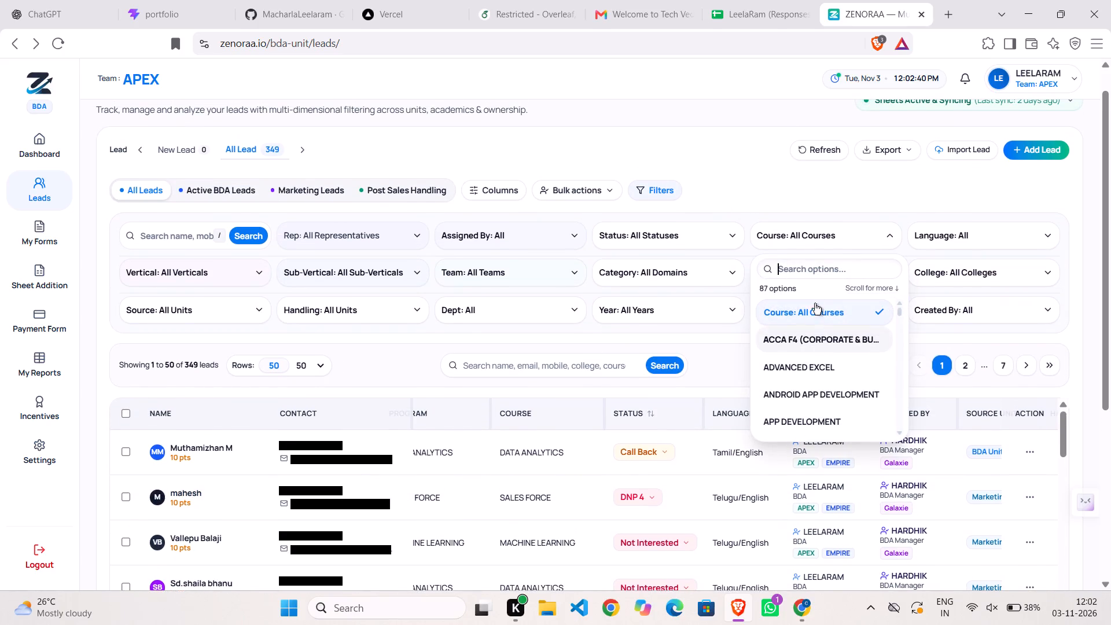
pyautogui.click(859, 225)
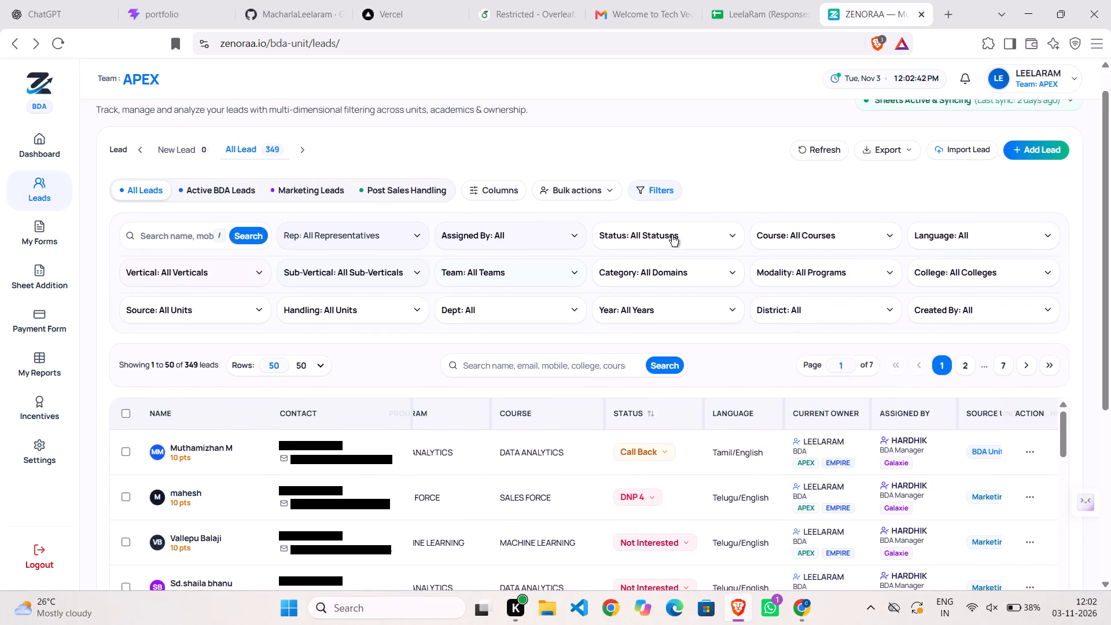
pyautogui.click(672, 235)
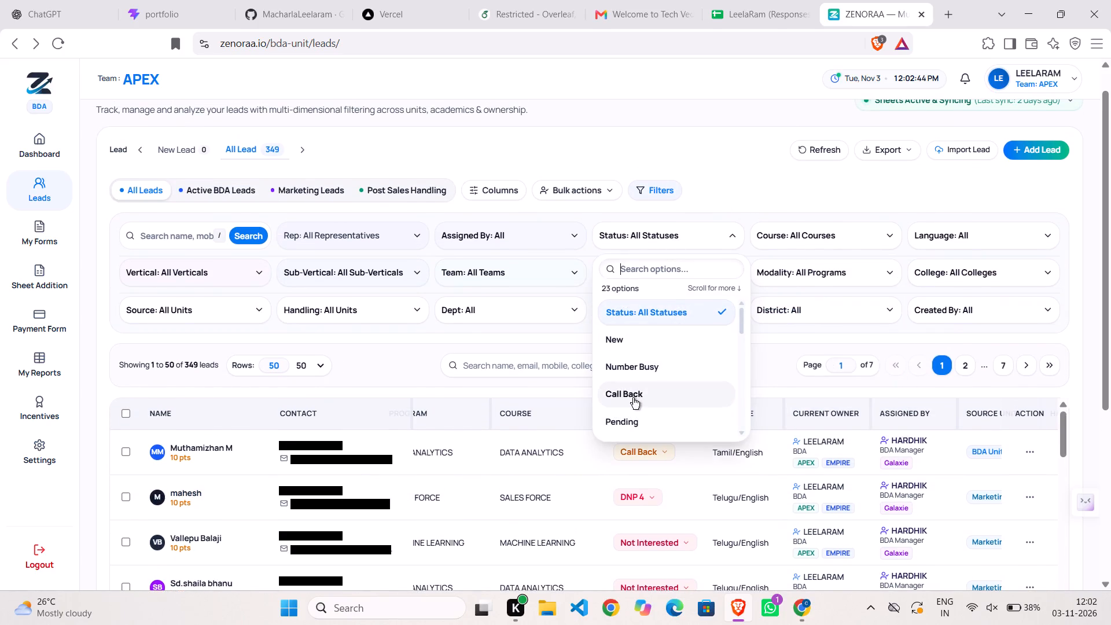
pyautogui.click(633, 398)
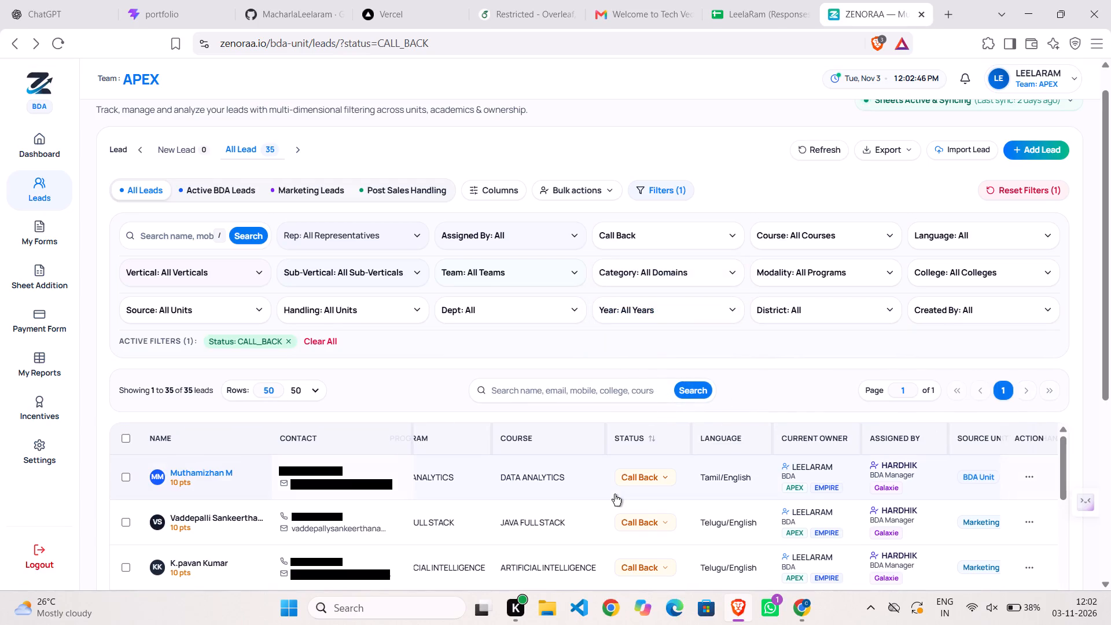
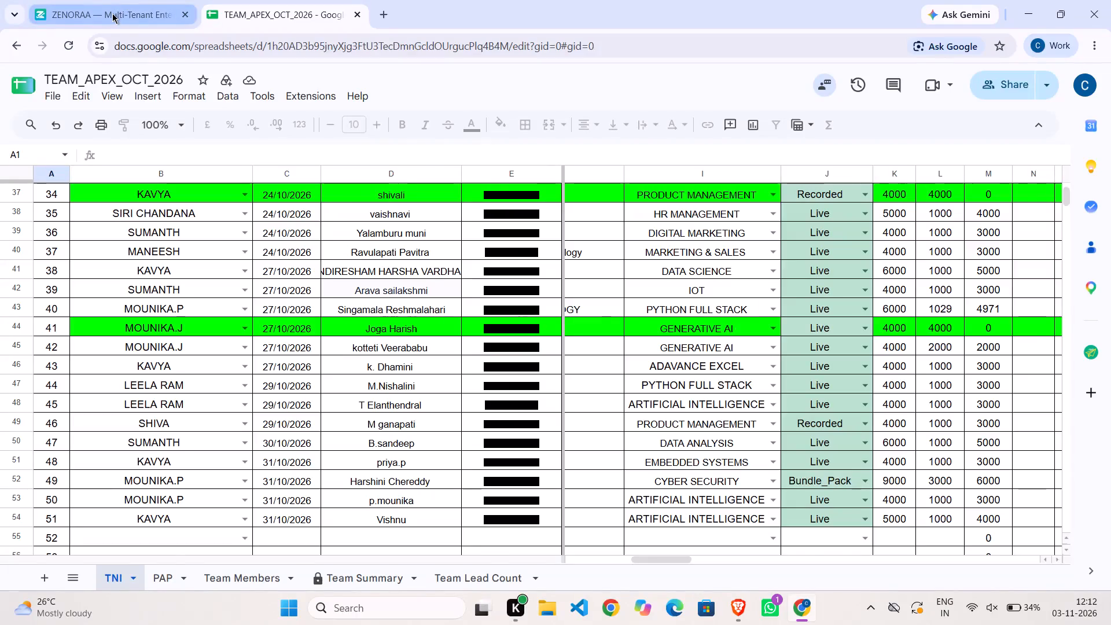
# Switch to the ZENORAA leads page and set the New leads list to show 10 rows per page.
pyautogui.click(112, 13)
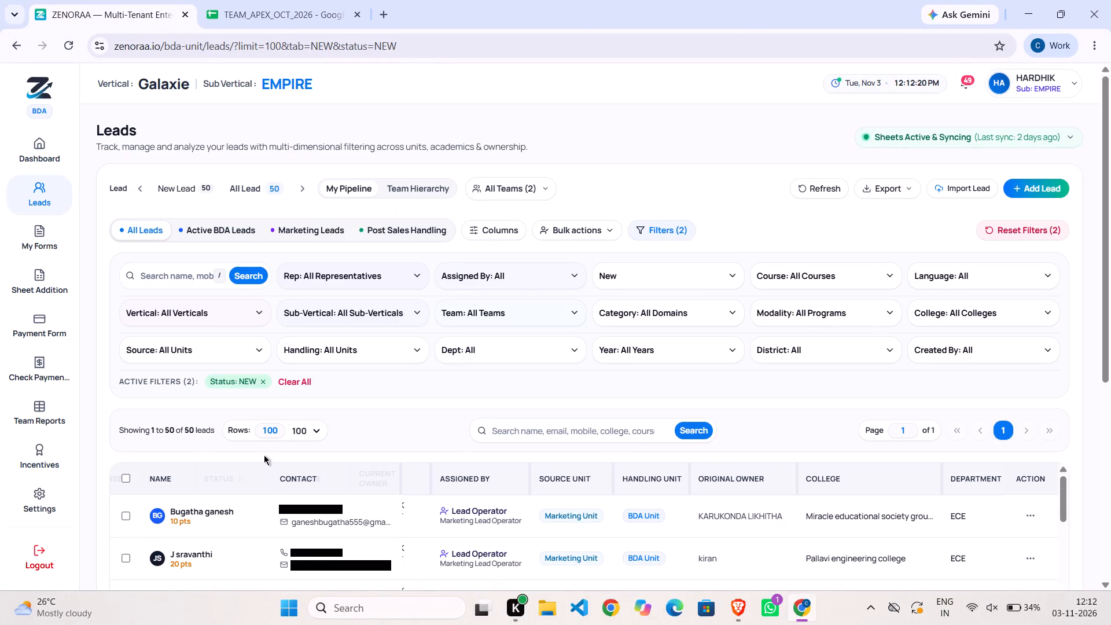
pyautogui.scroll(-4, 261, 461)
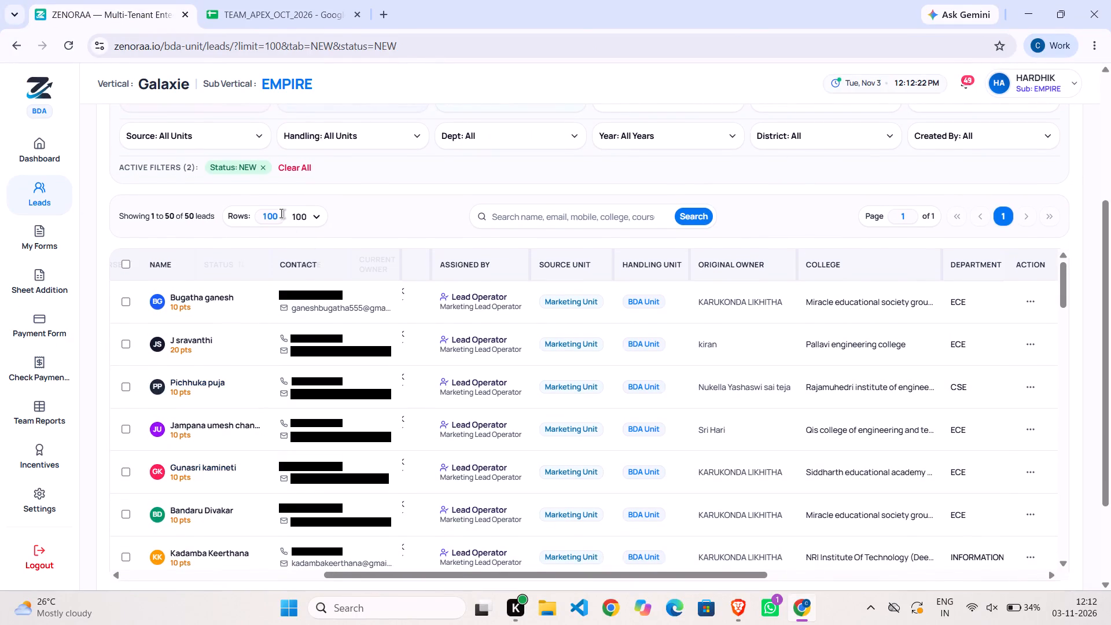
pyautogui.click(281, 214)
pyautogui.press('BackSpace')
pyautogui.press('Return')
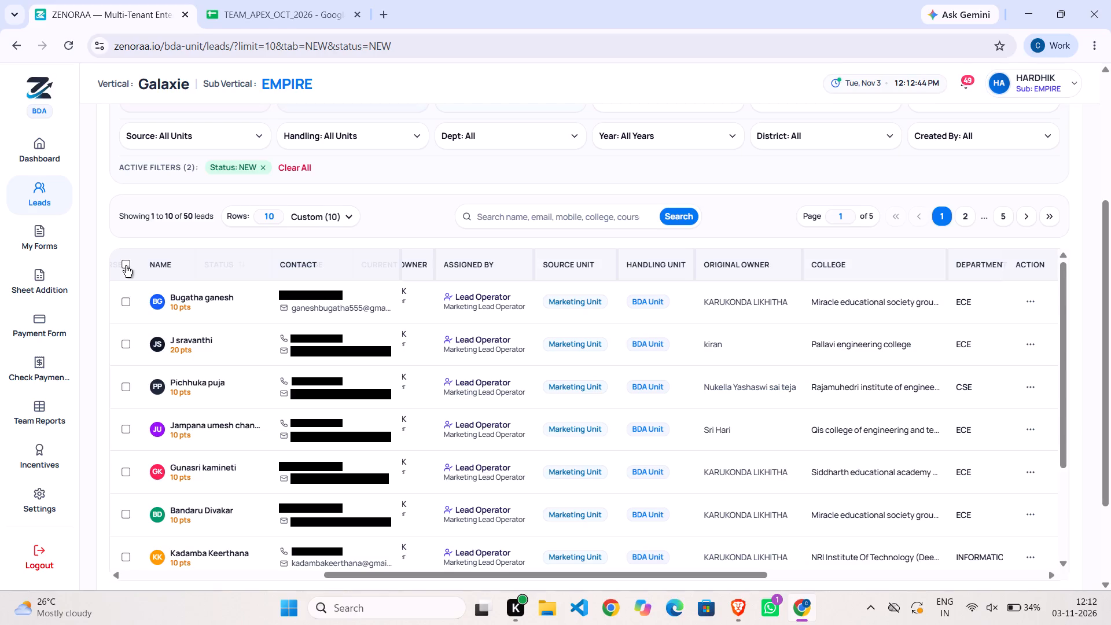
pyautogui.click(126, 266)
pyautogui.scroll(3, 886, 350)
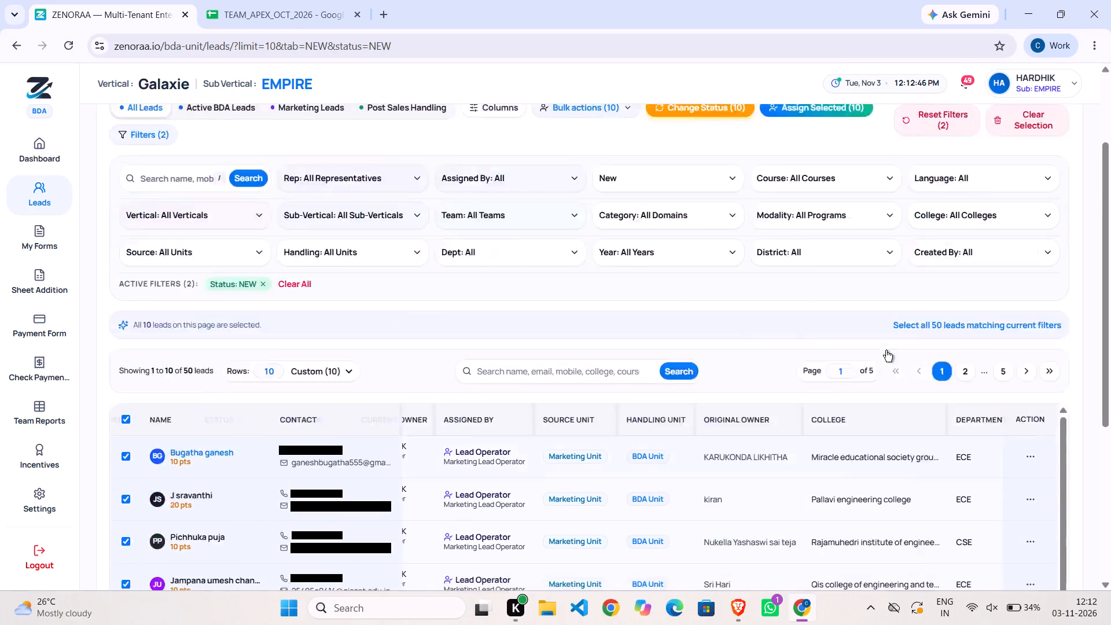
pyautogui.click(829, 228)
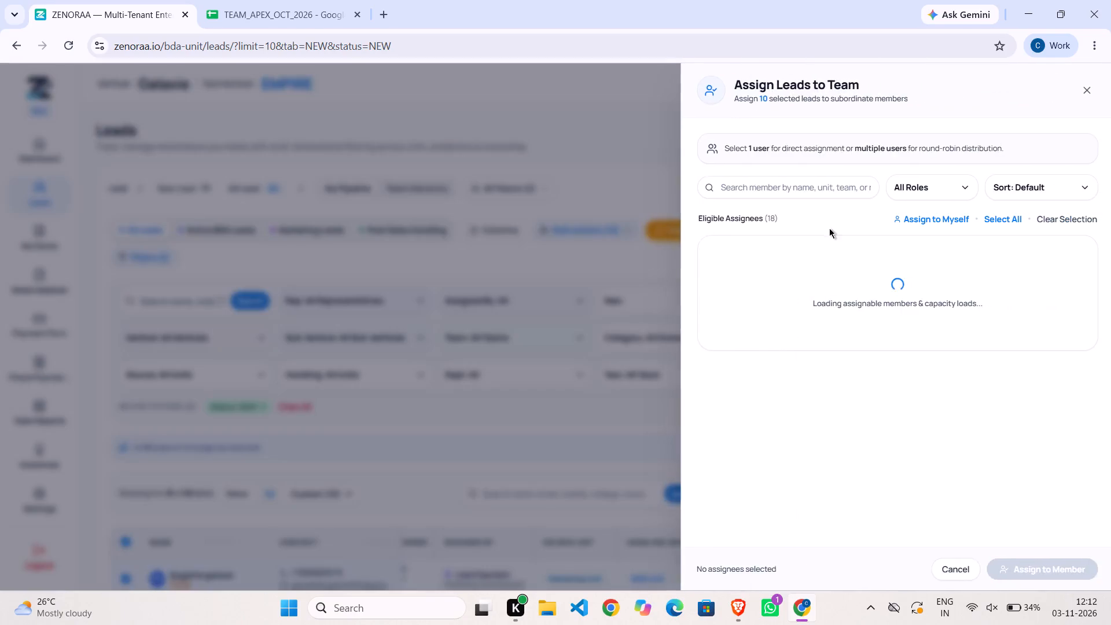
pyautogui.scroll(-1, 793, 411)
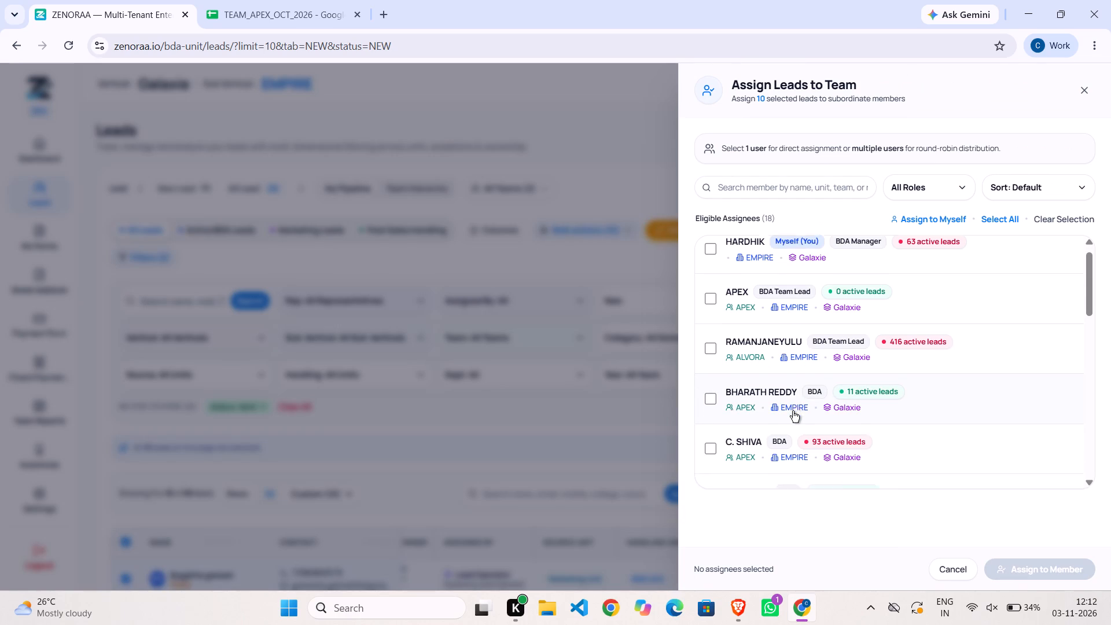
pyautogui.scroll(-4, 793, 411)
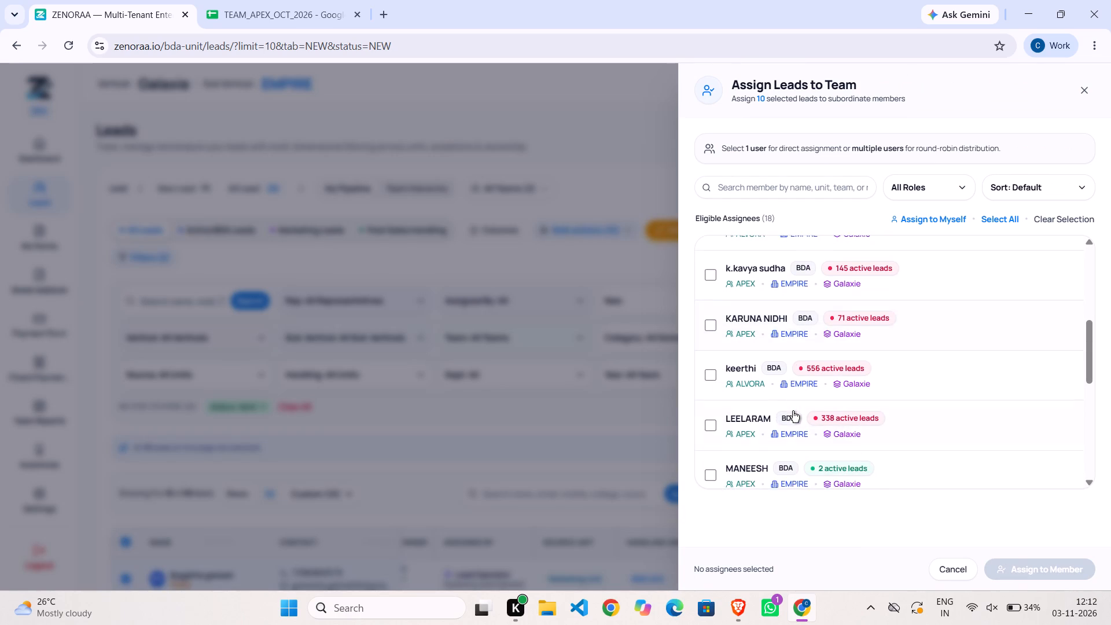
pyautogui.scroll(-3, 793, 411)
pyautogui.click(797, 385)
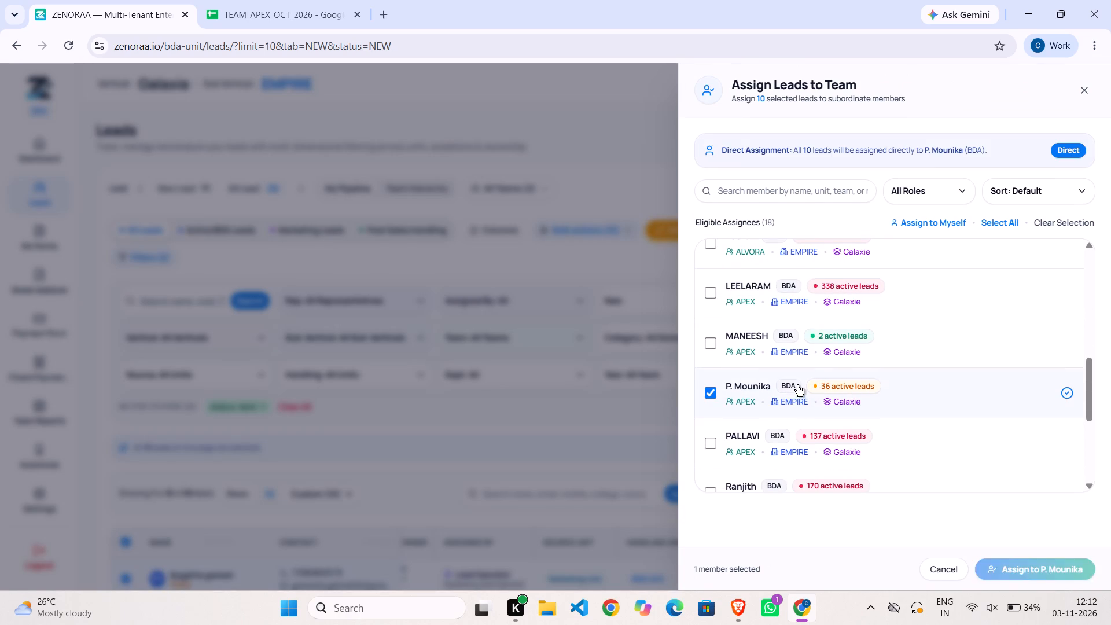
pyautogui.click(1017, 564)
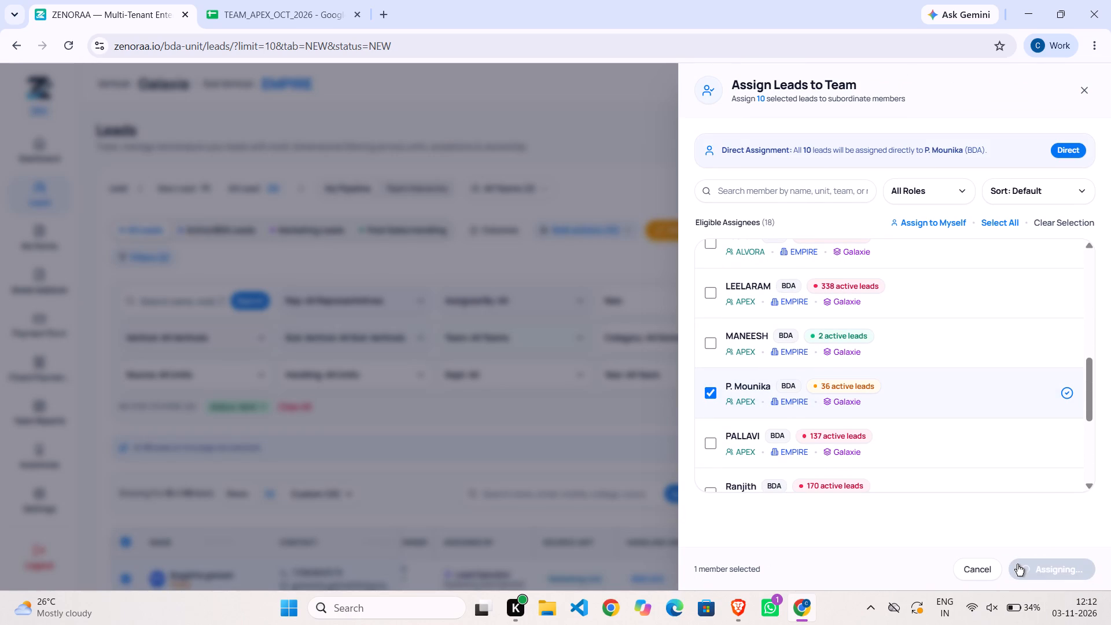